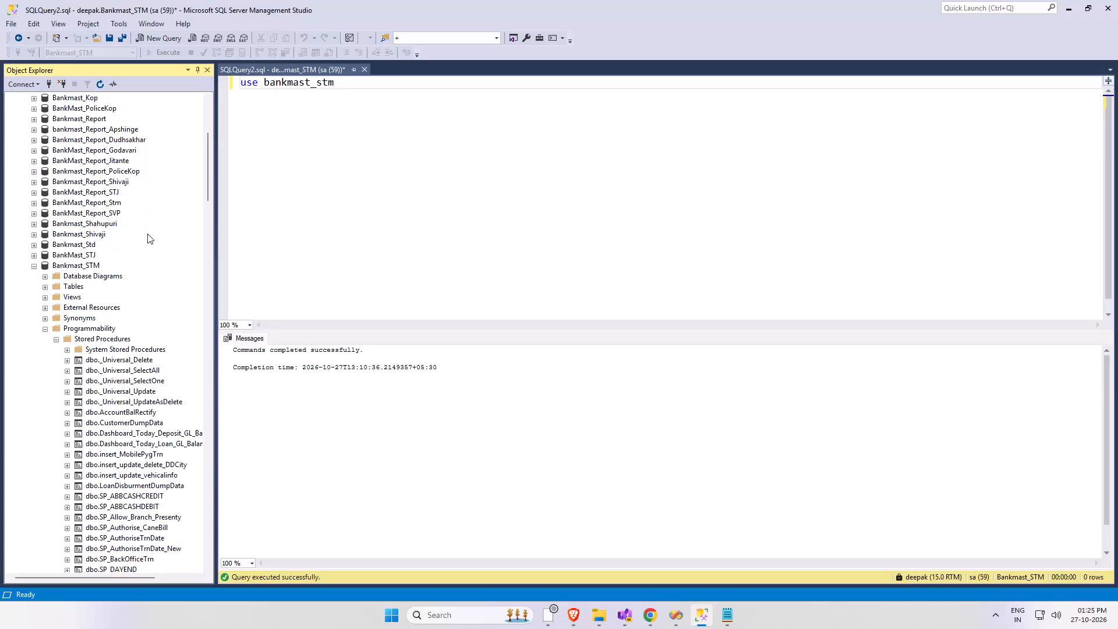
Check the procedure name in Visual Studio's SaveUpdateData code, then open SP_Insert_Update_lawadtrn from the Bankmast_STM database for modification in SSMS.
scroll(181, 400, "down", 3)
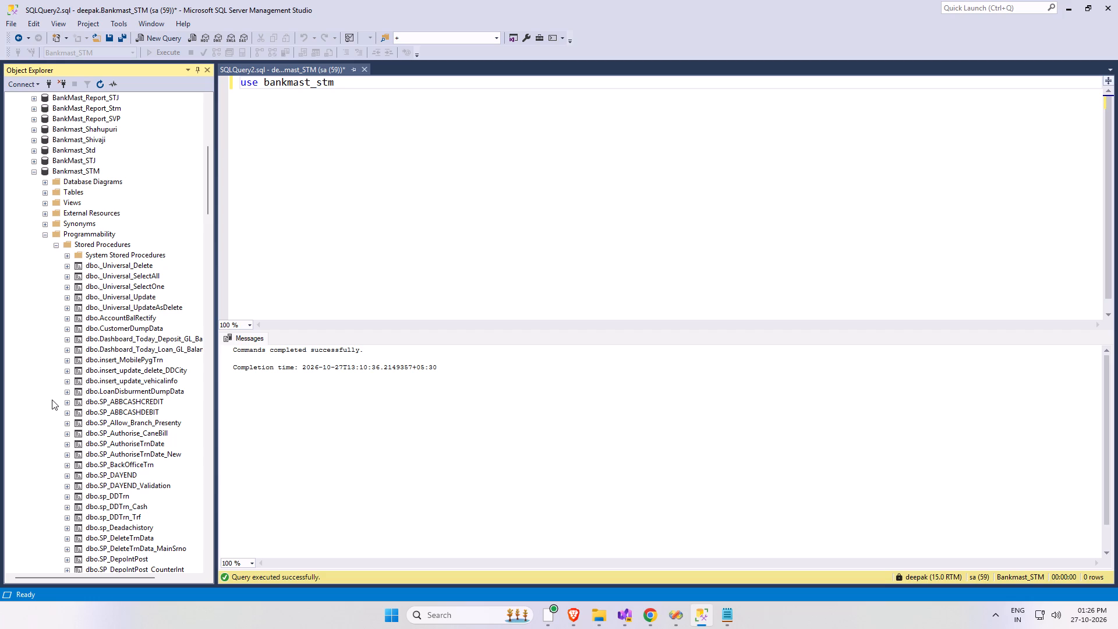
scroll(139, 475, "down", 2)
scroll(760, 570, "down", 1)
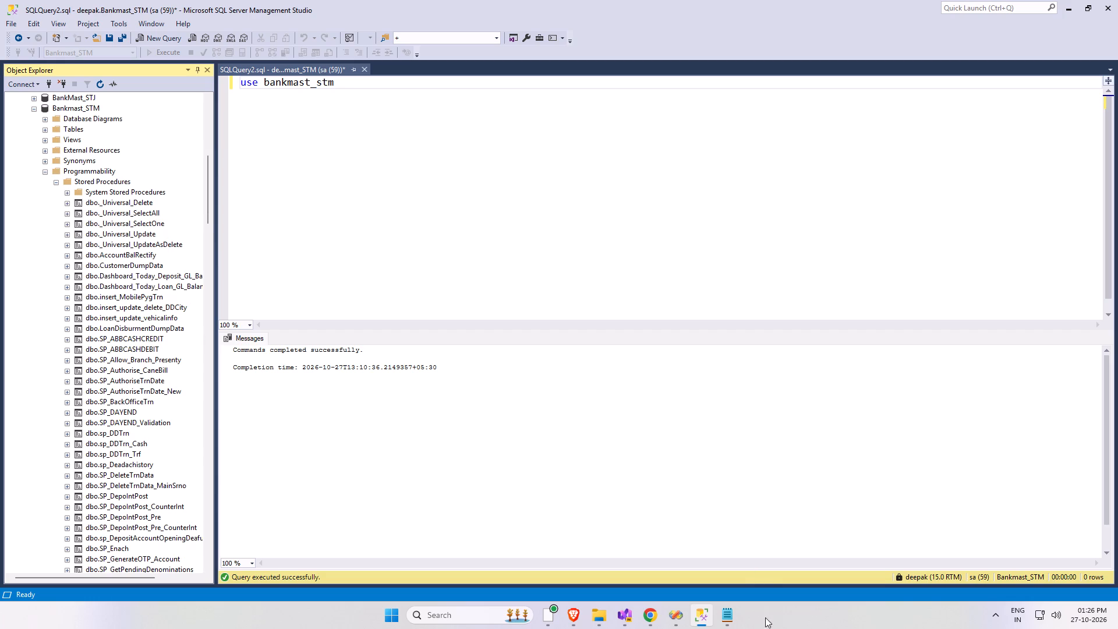
left_click(670, 621)
left_click(670, 621)
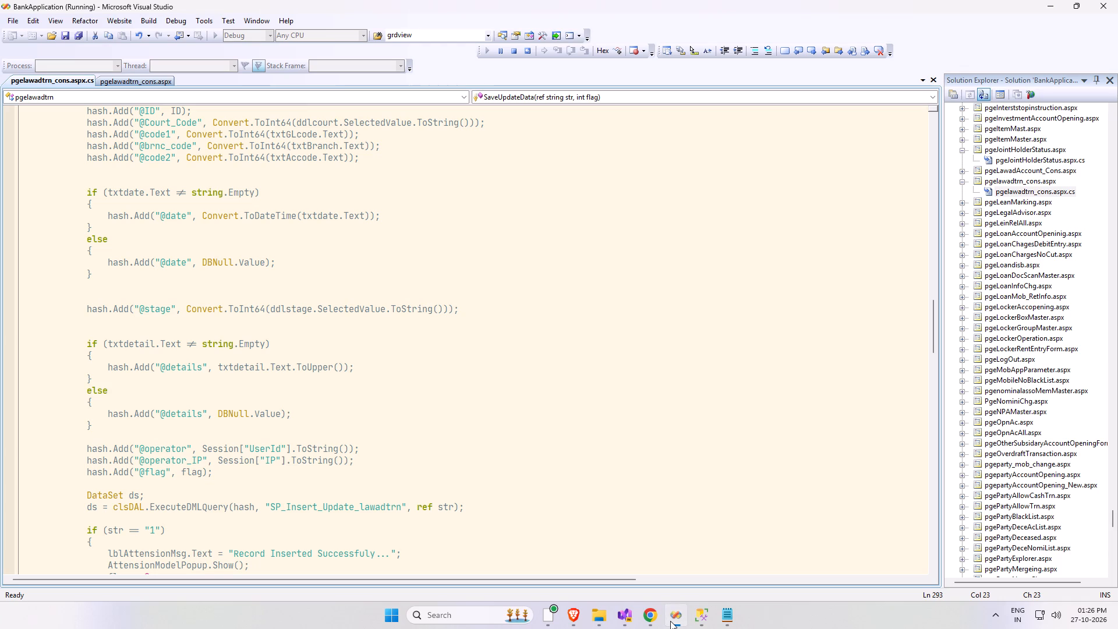
scroll(108, 350, "down", 12)
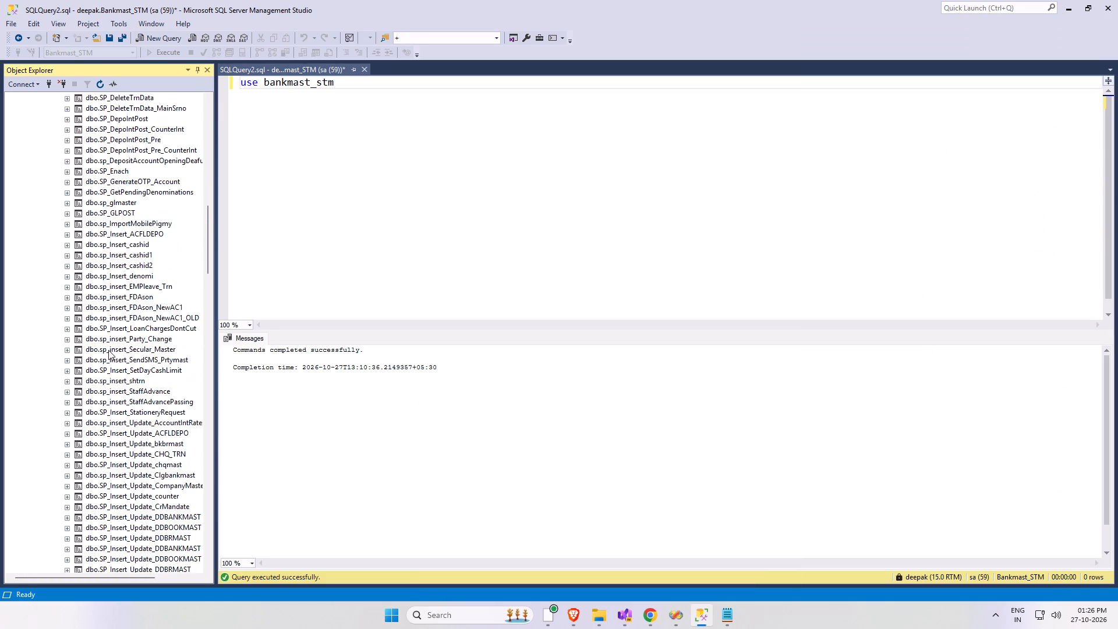
scroll(102, 379, "down", 5)
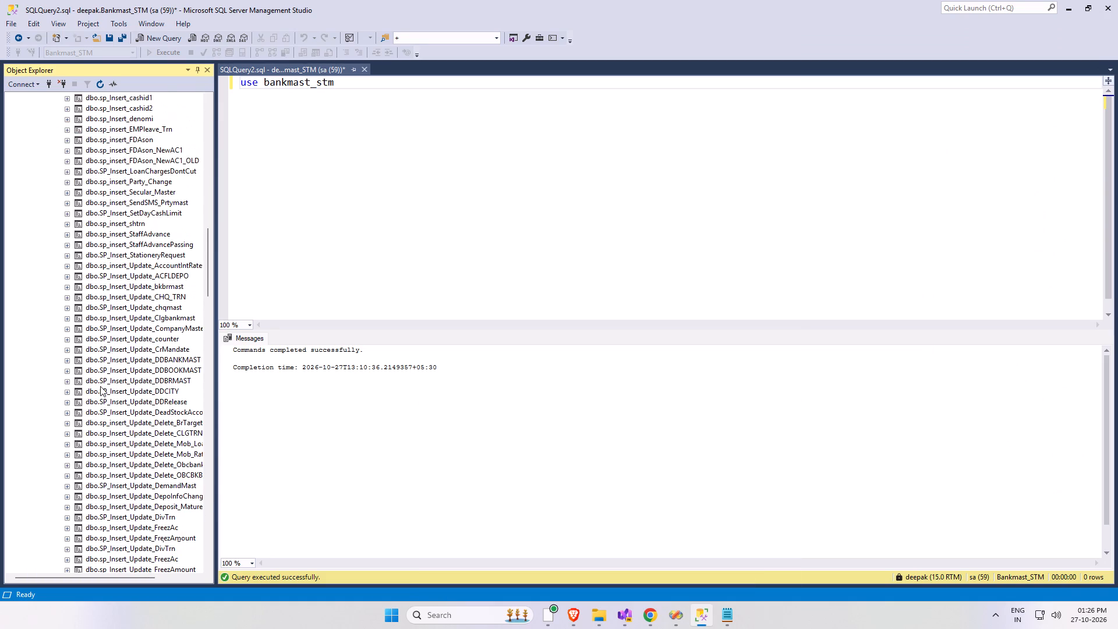
scroll(98, 398, "down", 2)
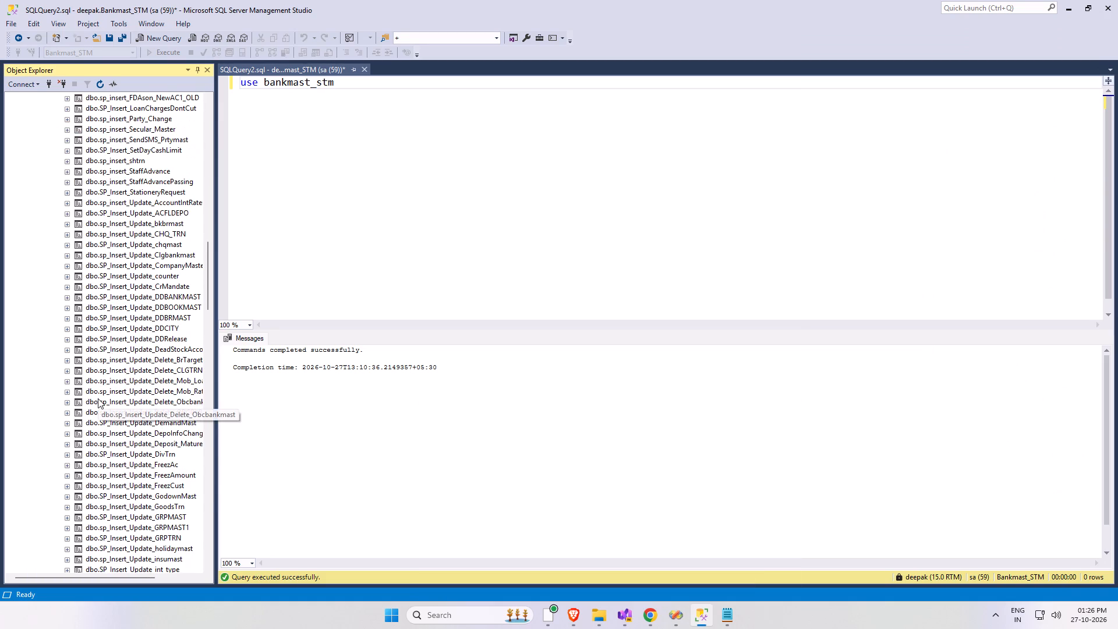
scroll(98, 398, "down", 6)
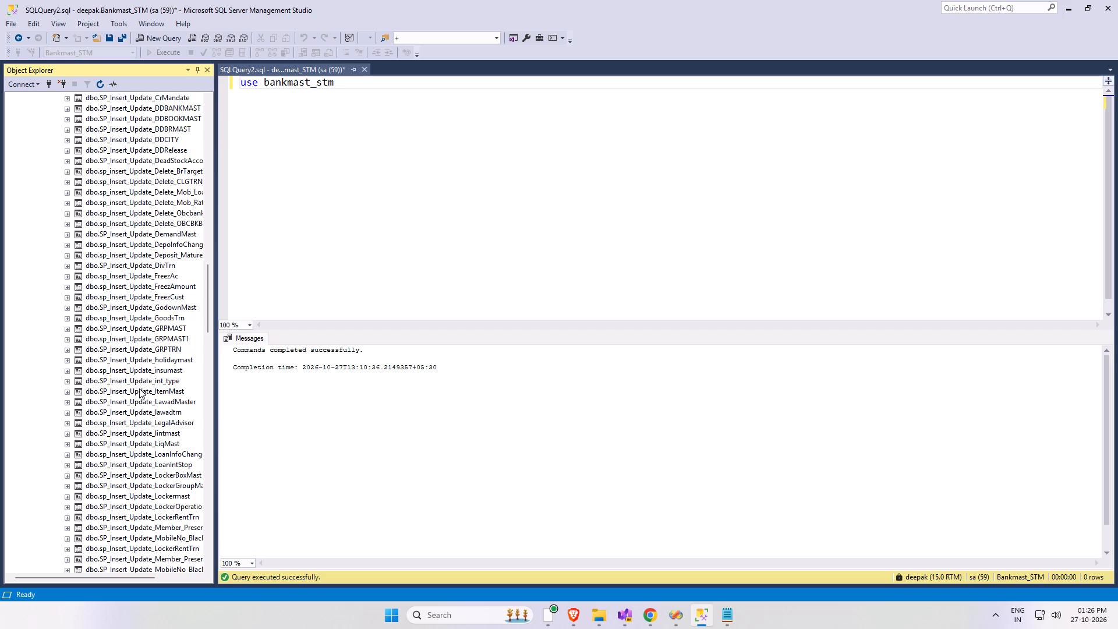
right_click(151, 412)
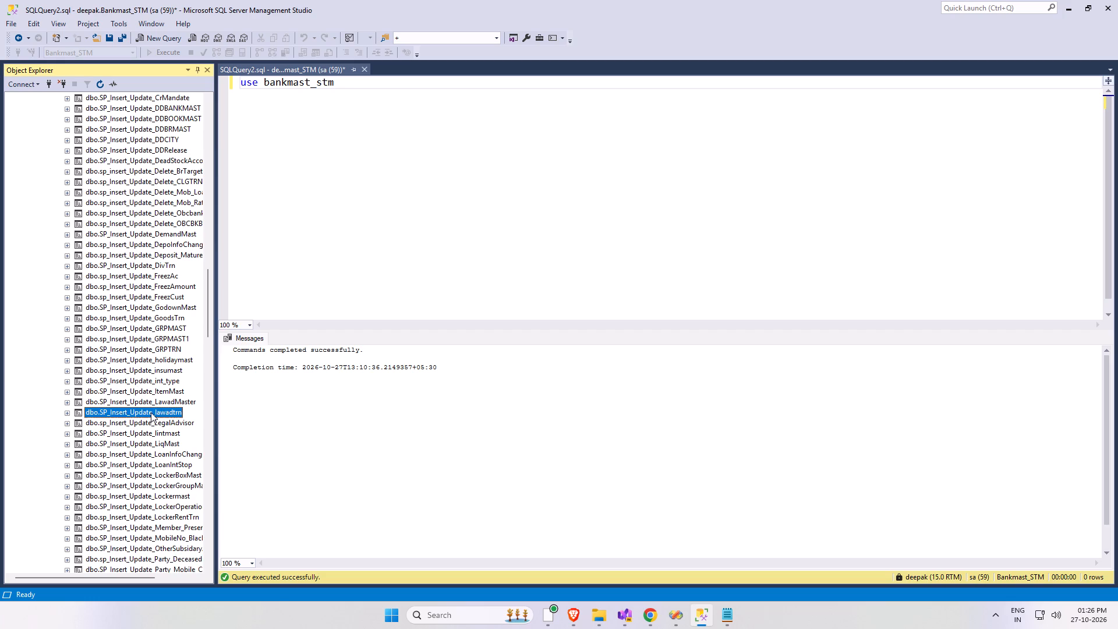
left_click(196, 425)
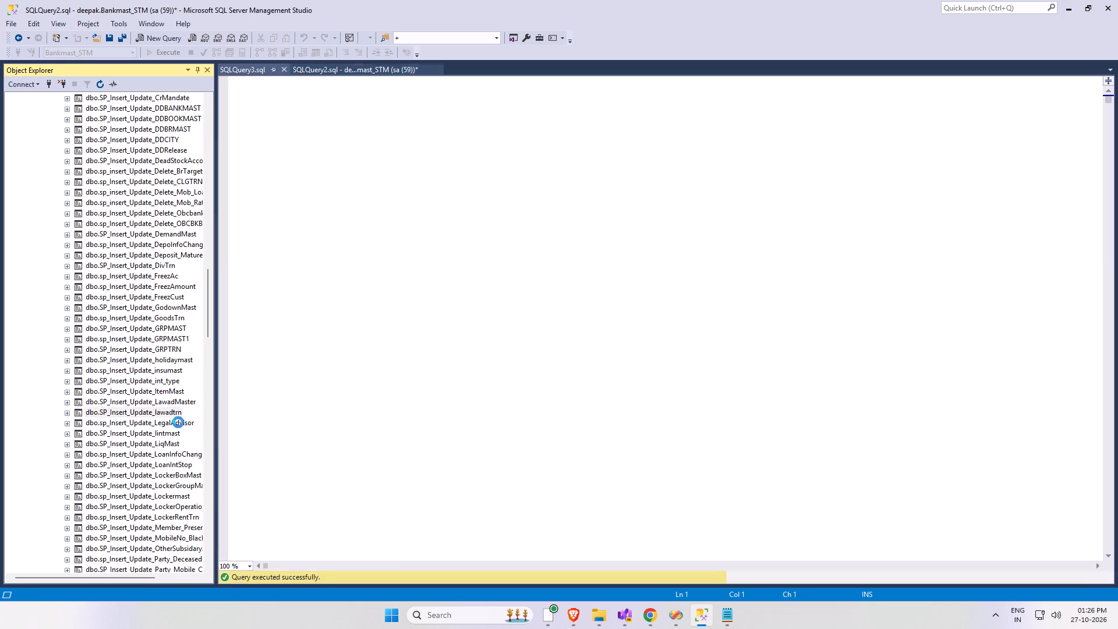
Review the parameters and the insert and update branches of the SP_Insert_Update_lawadtrn procedure.
scroll(413, 340, "down", 2)
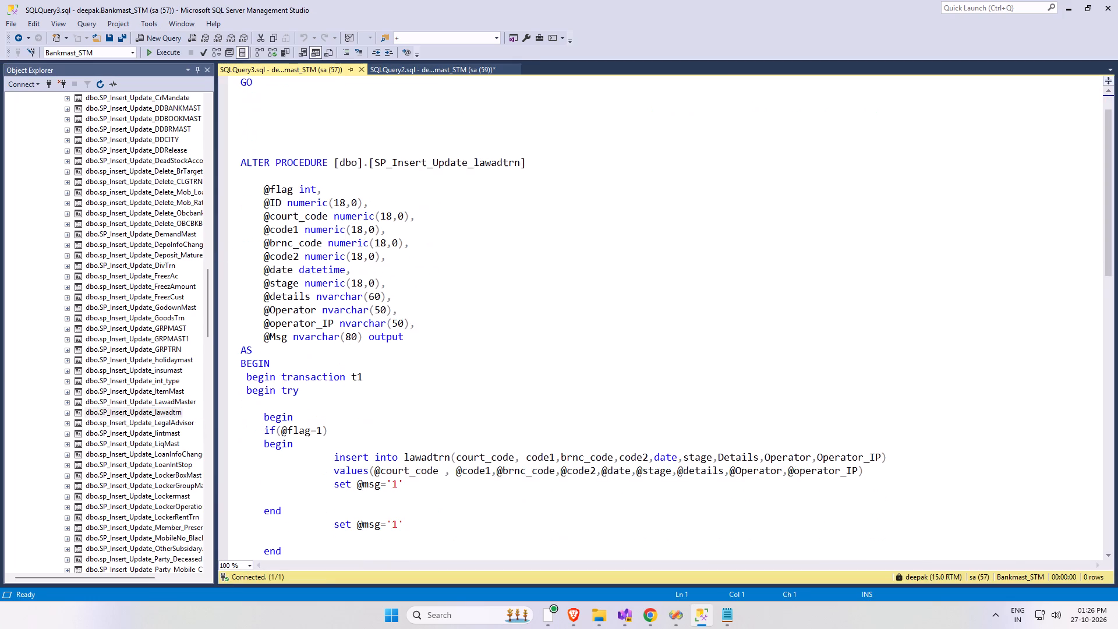
scroll(409, 345, "down", 3)
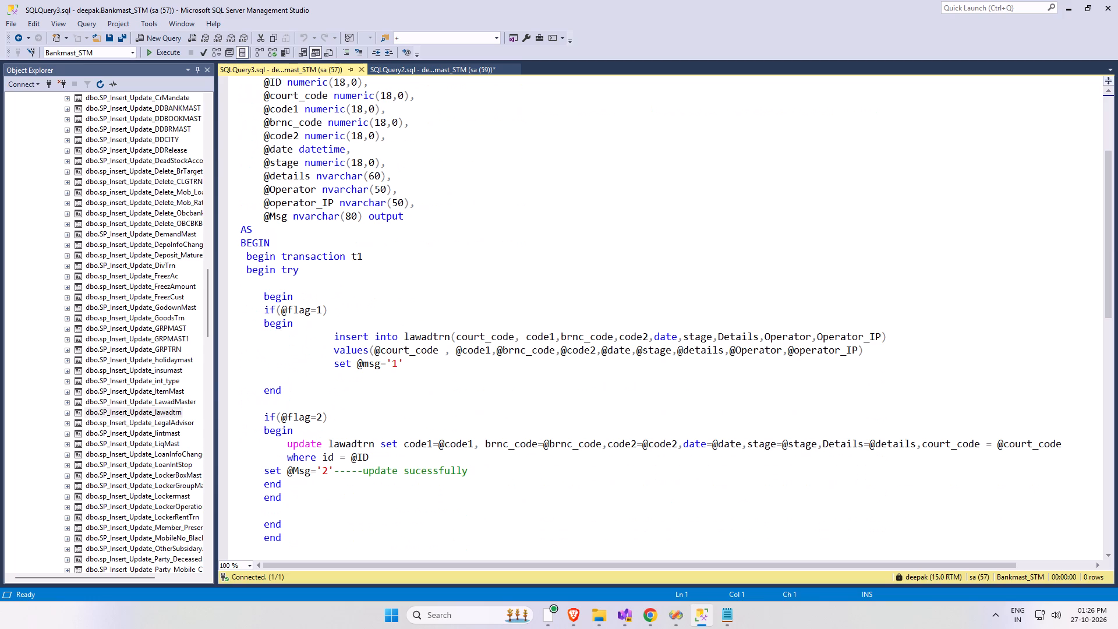
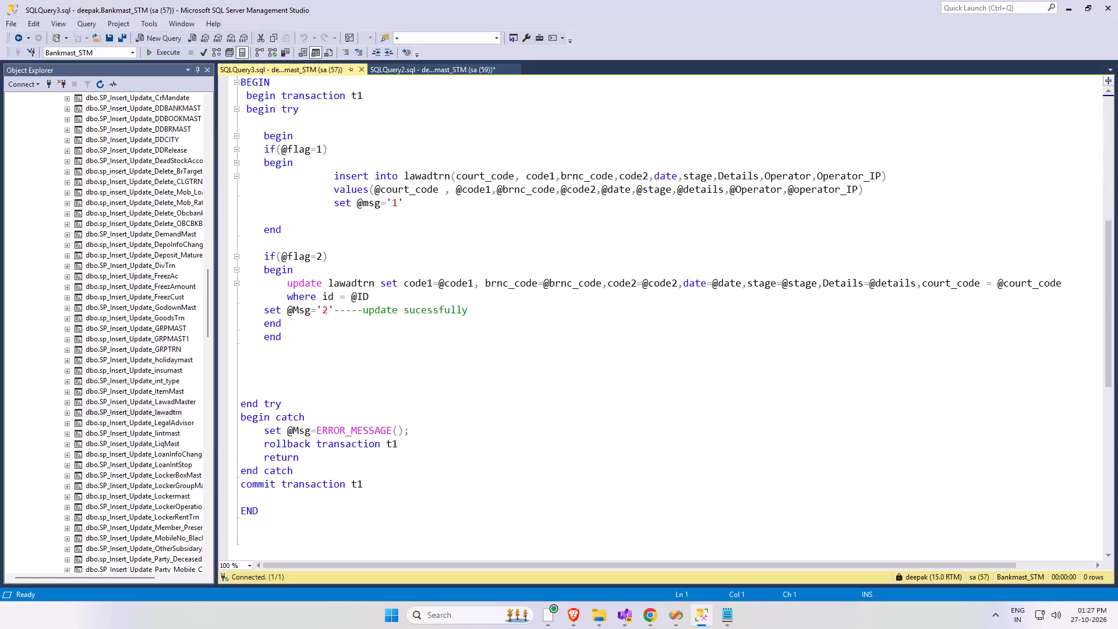
Copy the table name lawadtrn from the procedure's insert statement and run "select * from lawadtrn" in a new query on Bankmast_STM.
scroll(370, 353, "up", 3)
double_click(418, 298)
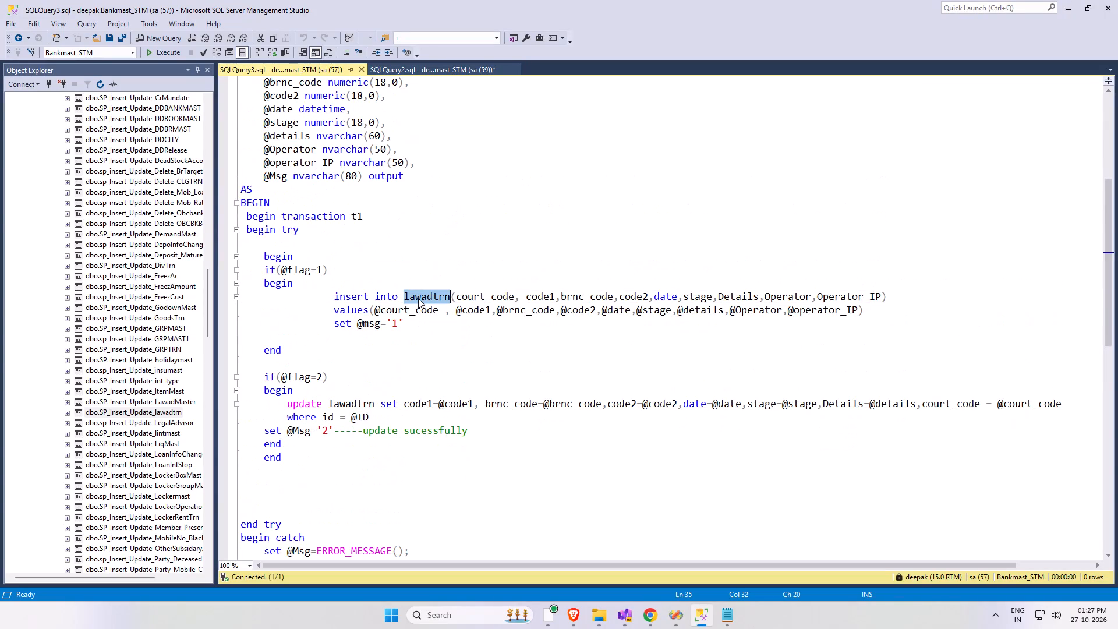
key("ctrl+c")
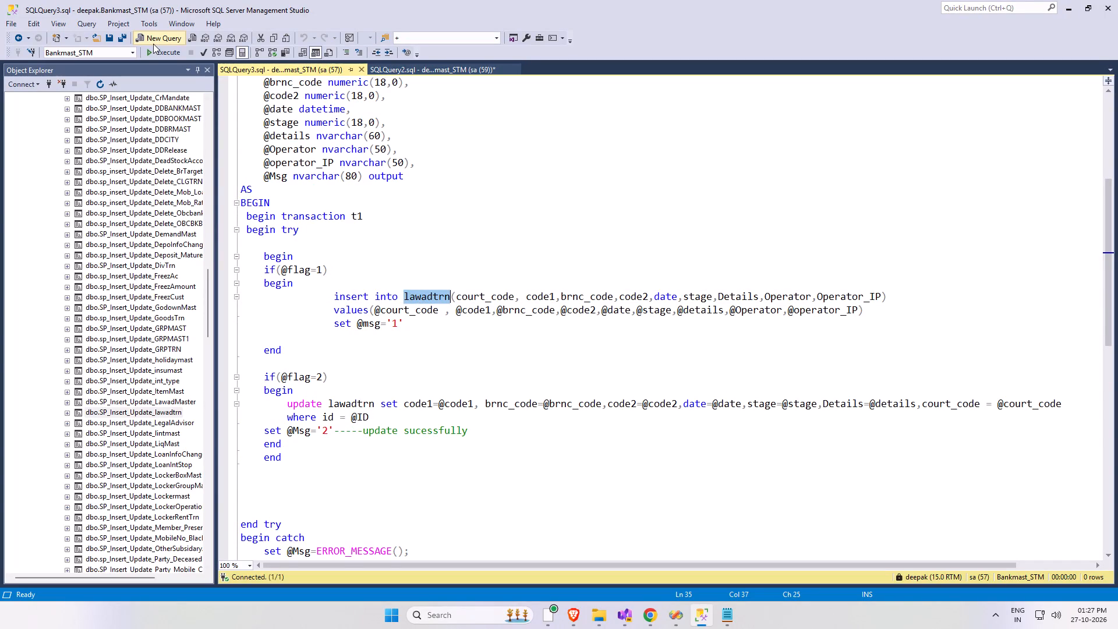
left_click(153, 44)
type("select")
key("space")
type("*")
key("space")
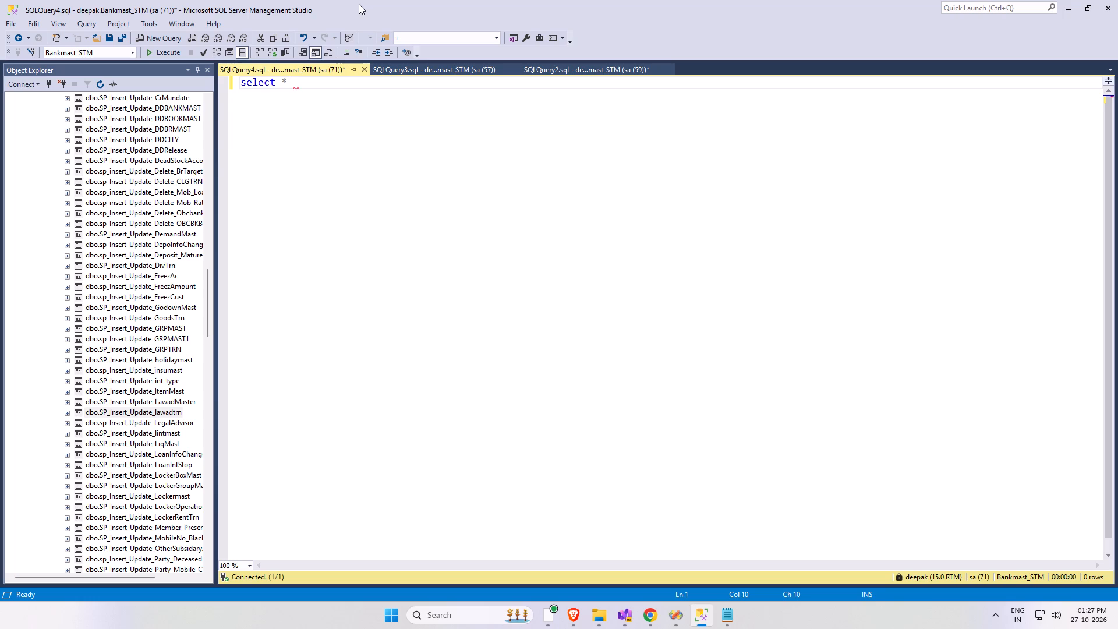
type("from")
key("space")
key("ctrl+v")
key("F5")
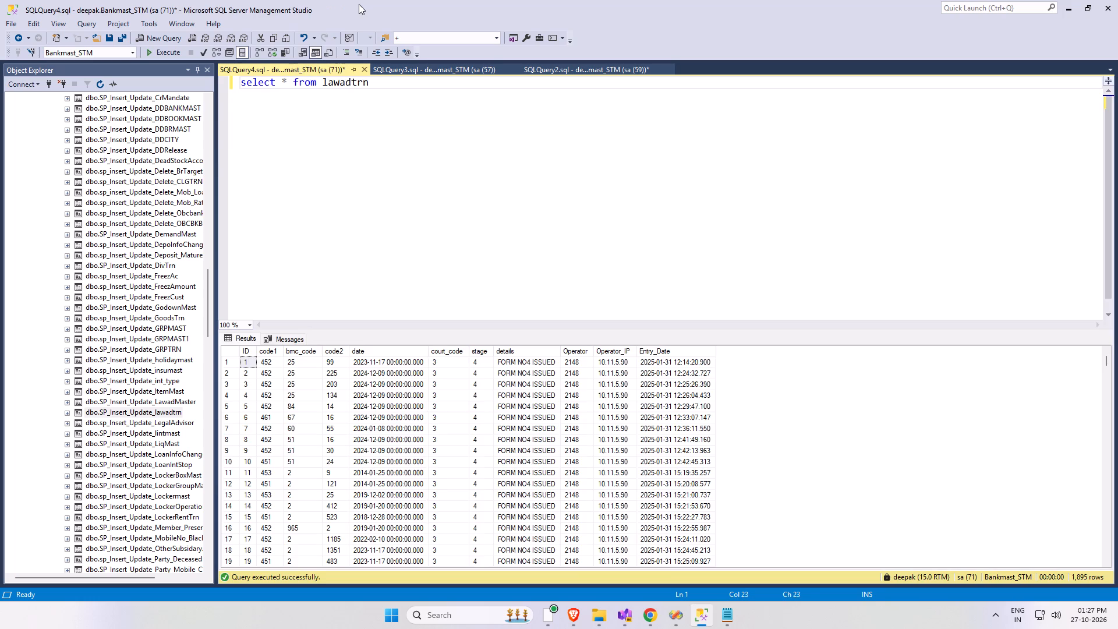
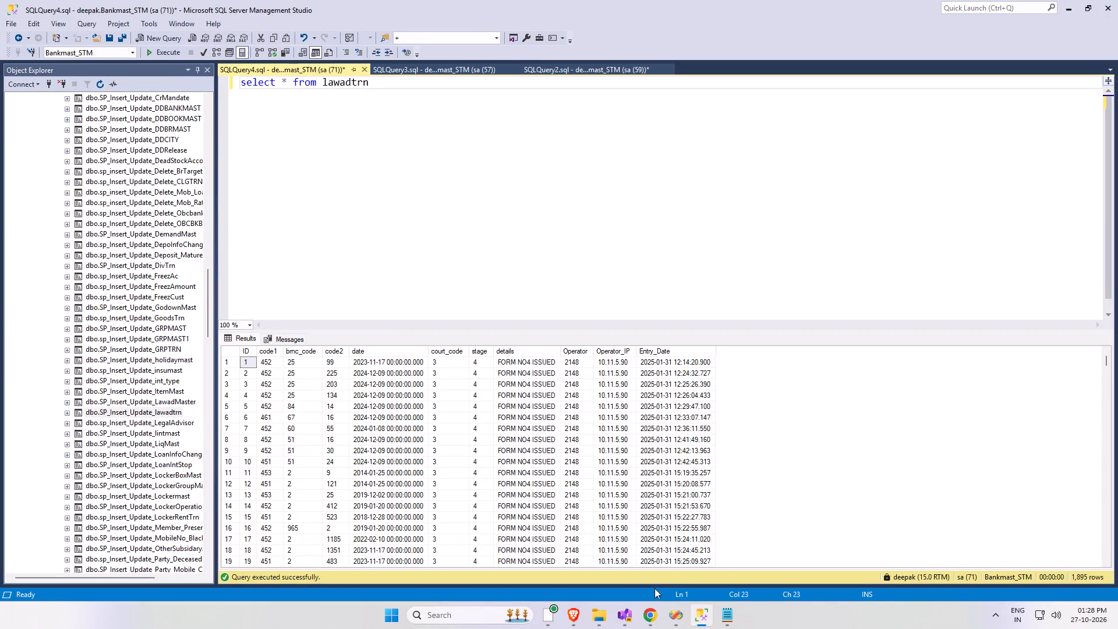
Switch to the Lawad Transaction page in Brave and set the new entry's Court to CIVIL JUDGE JMFC AND CJM COURT.
left_click(579, 609)
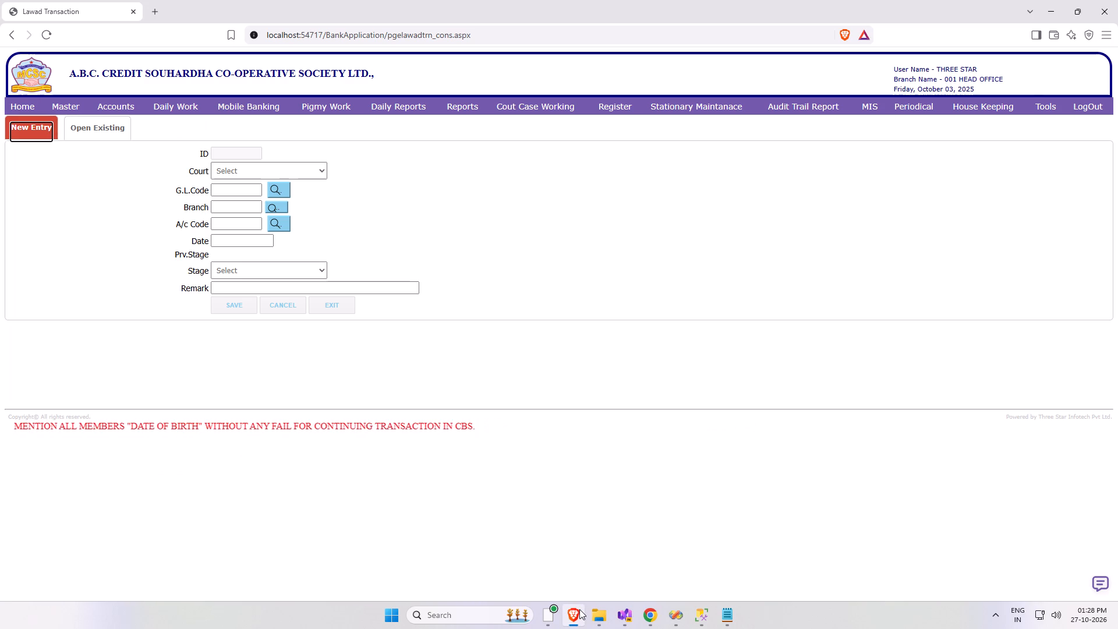
left_click(579, 609)
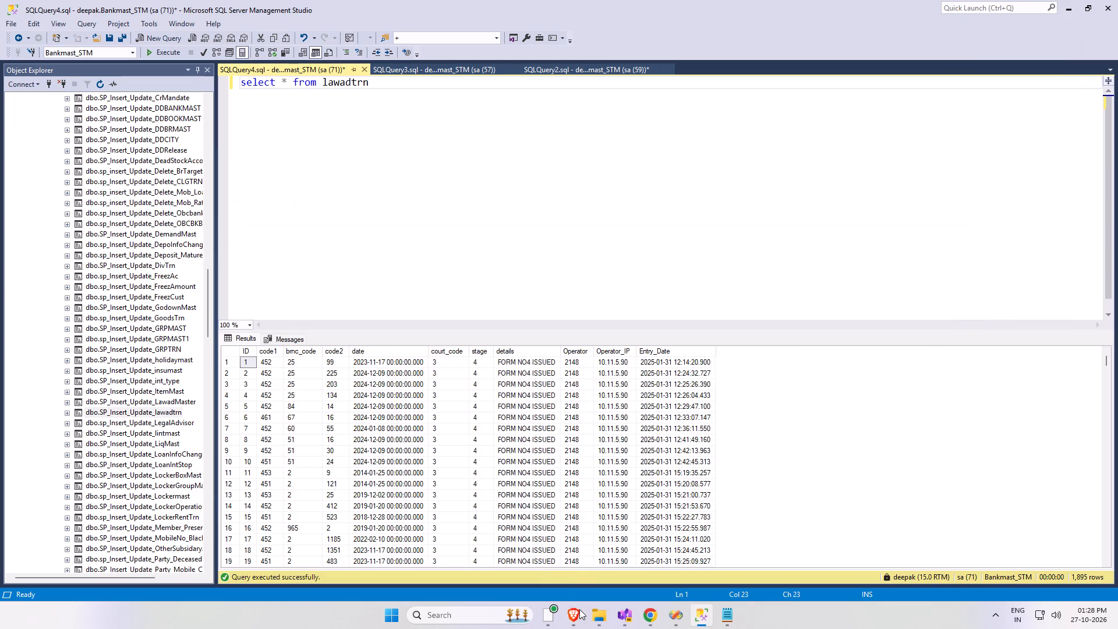
left_click(579, 609)
left_click(277, 175)
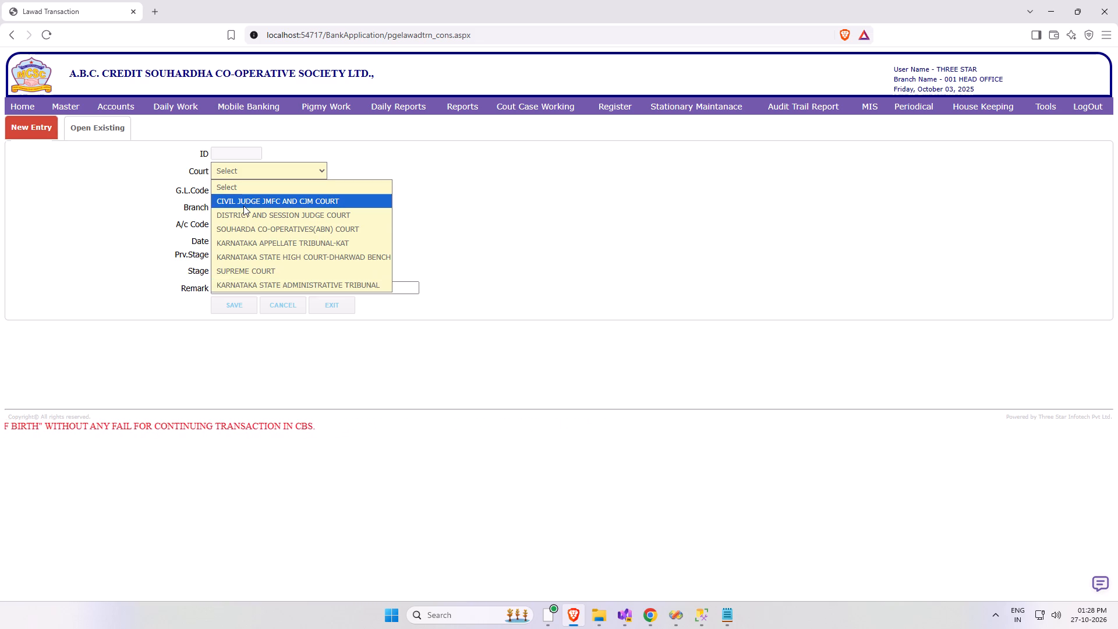
left_click(706, 610)
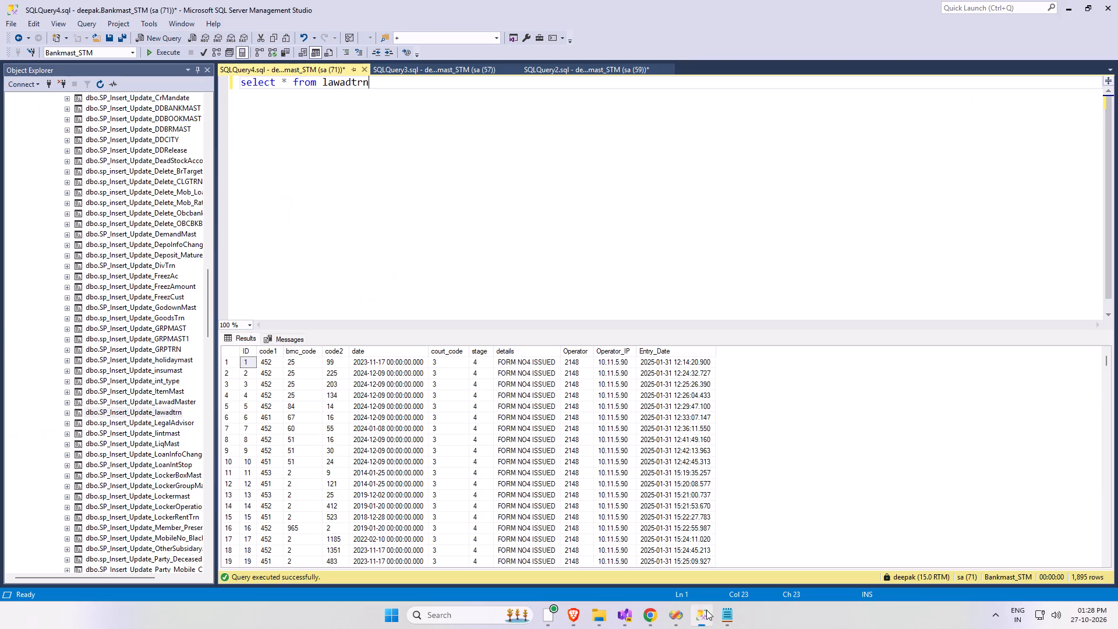
left_click(703, 607)
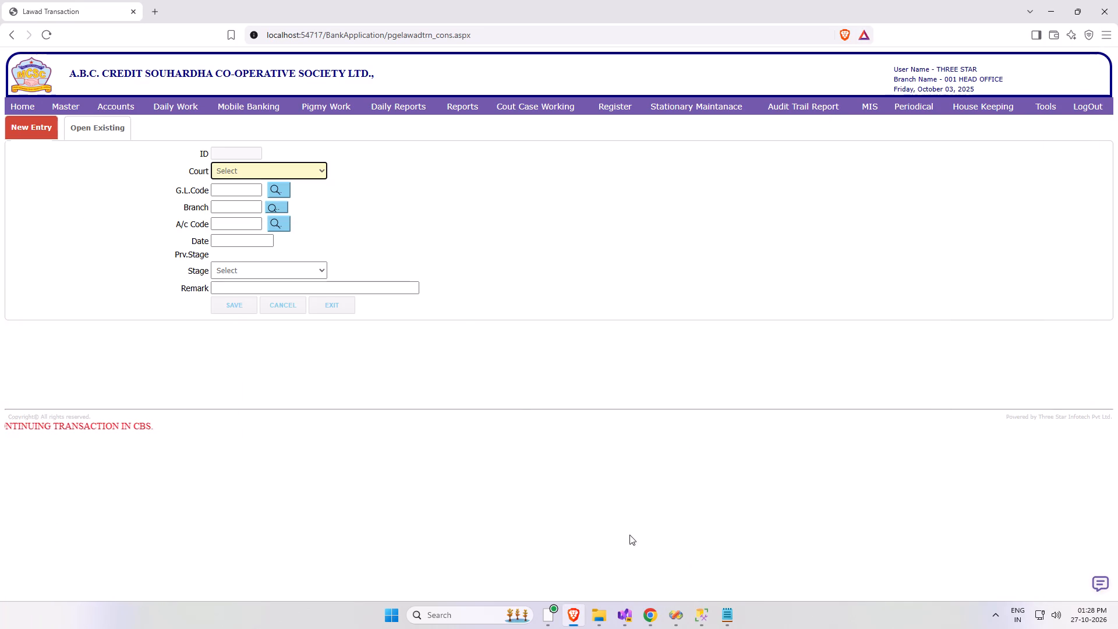
left_click(255, 171)
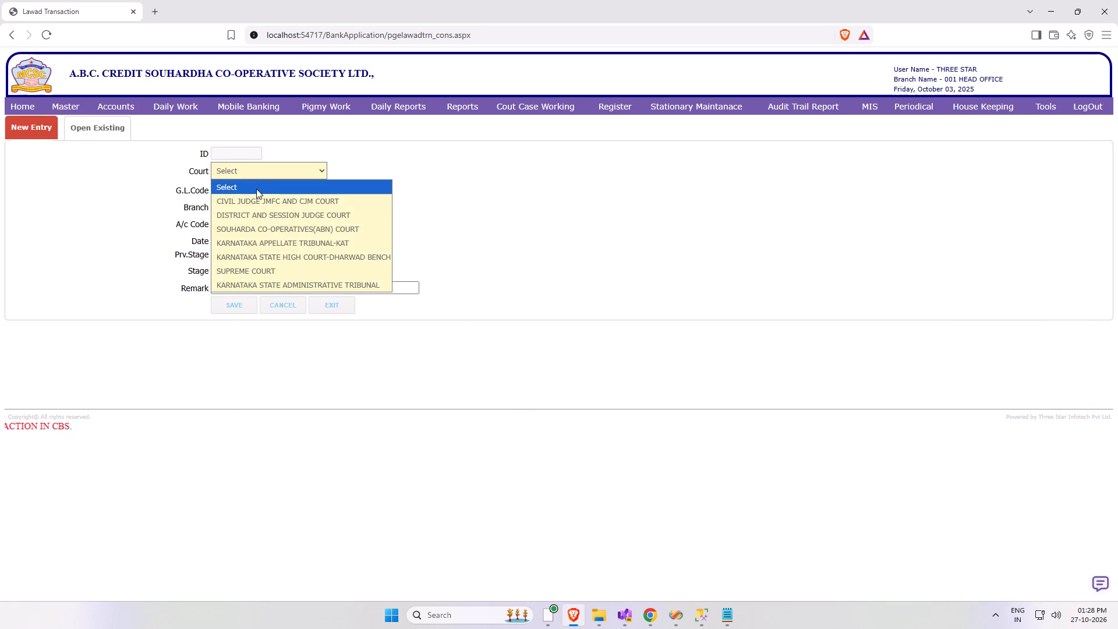
left_click(248, 202)
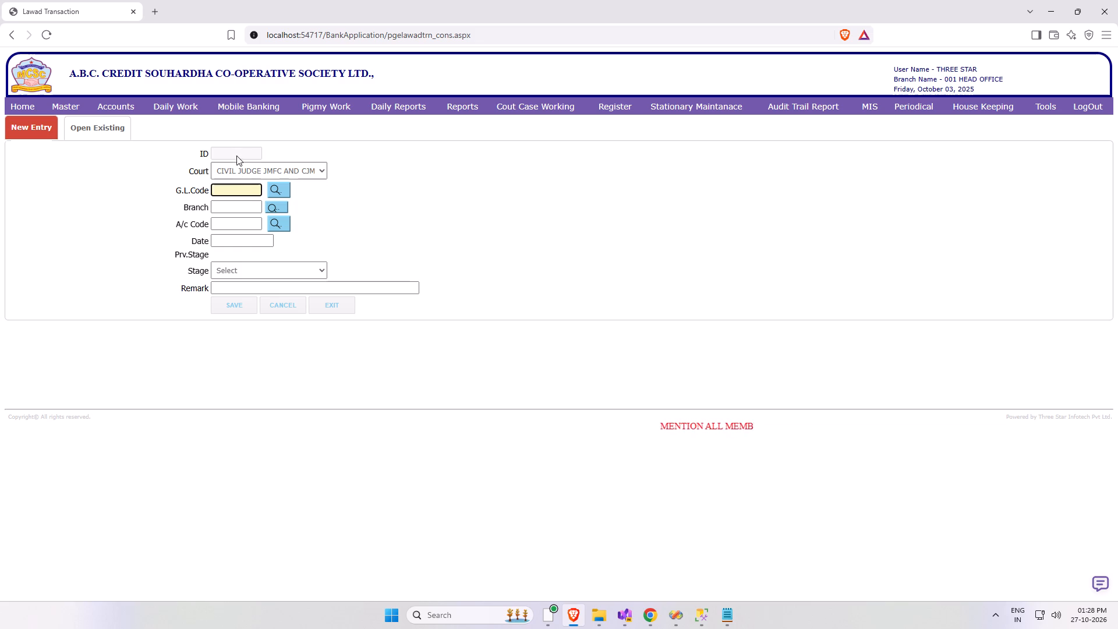
Look up the G.L.Code for the new entry and choose code 451, PERSONAL LOAN.
left_click(236, 154)
left_click(243, 181)
left_click(241, 188)
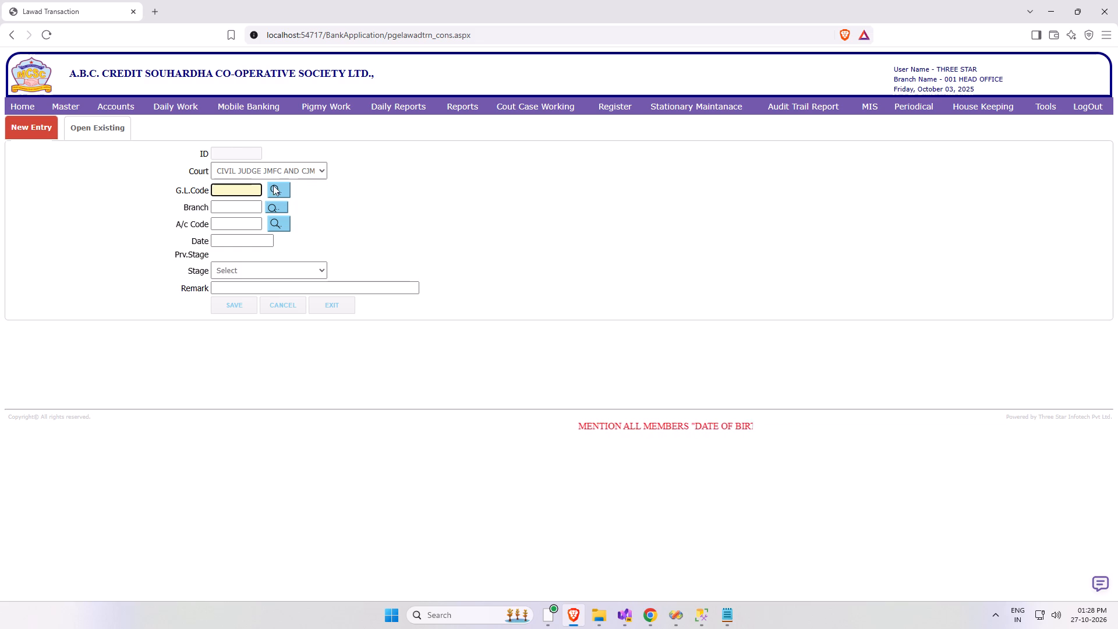
left_click(277, 185)
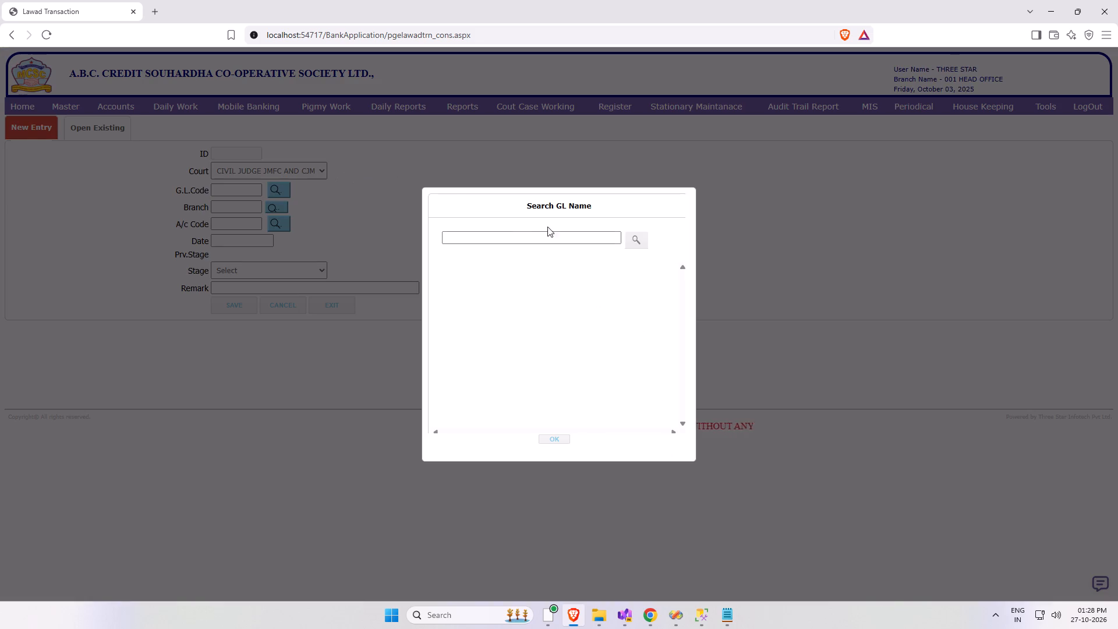
left_click(642, 244)
left_click(524, 282)
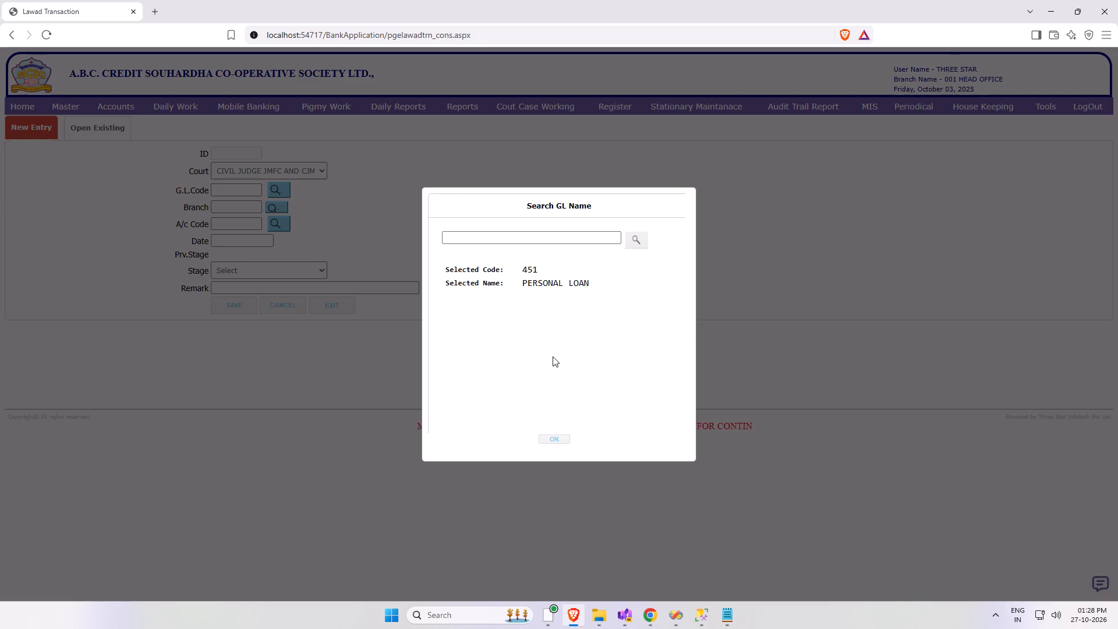
left_click(557, 432)
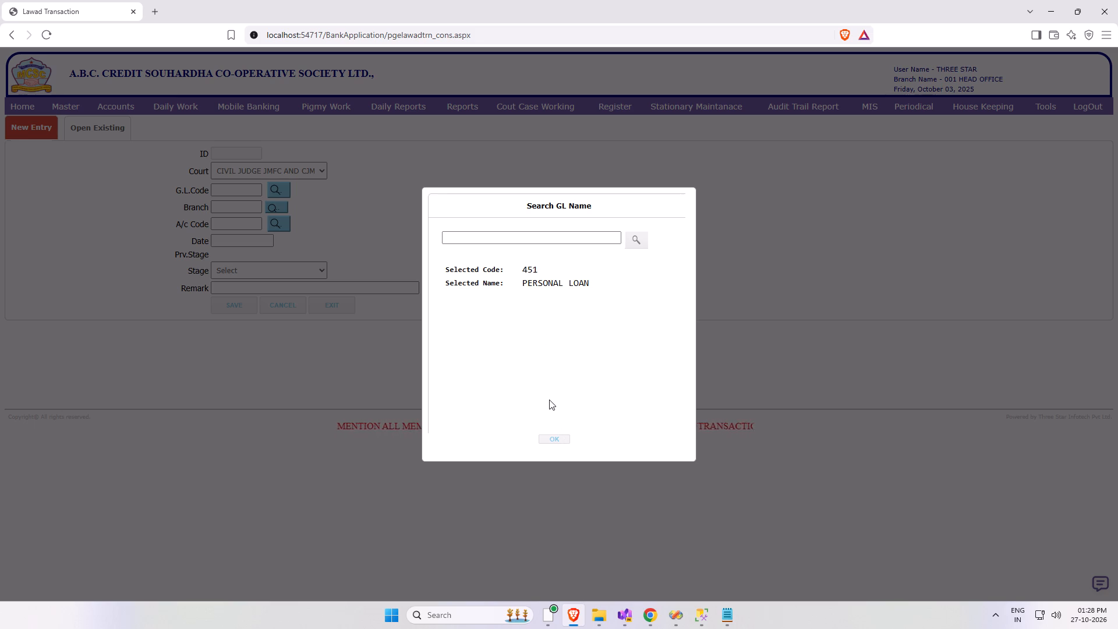
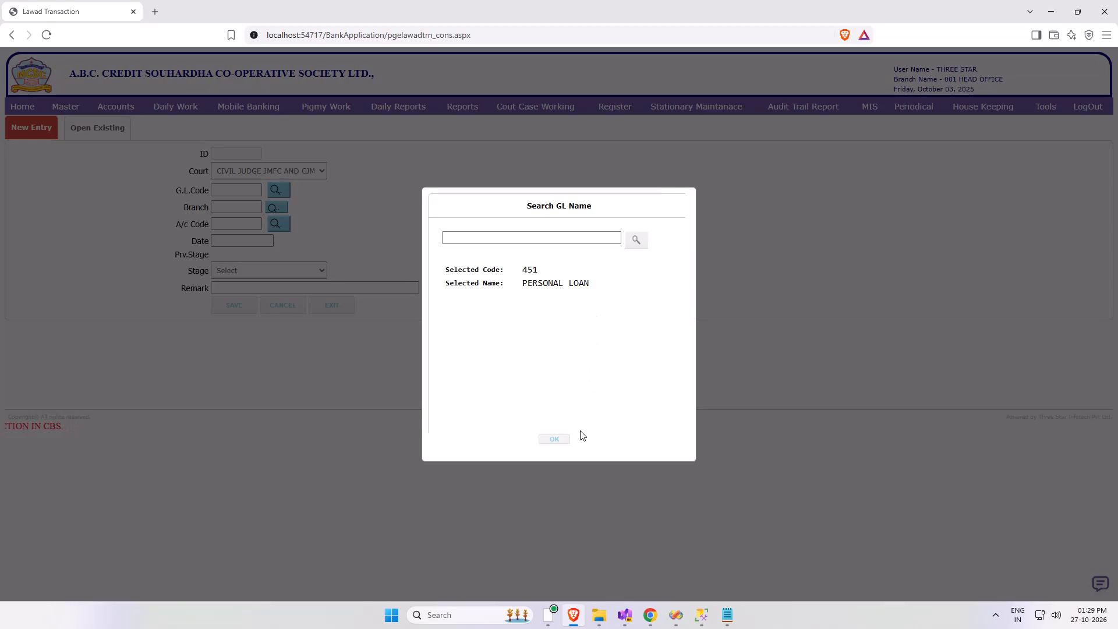
Accept PERSONAL LOAN as the new entry's G.L.Code and set its Branch to 2.
left_click(554, 438)
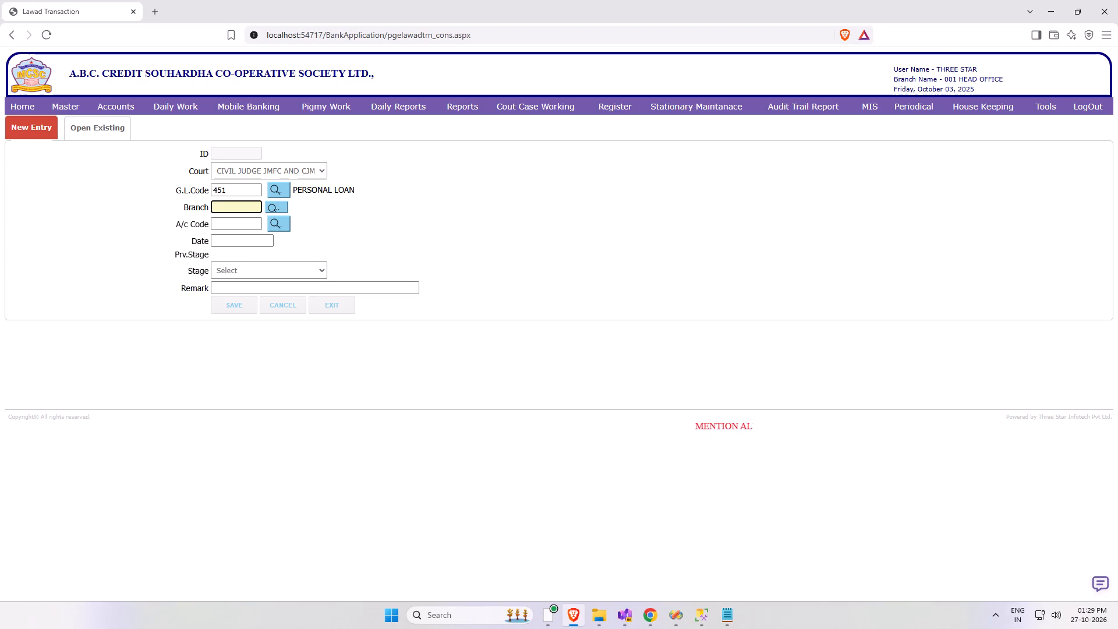
key("2")
key("Tab")
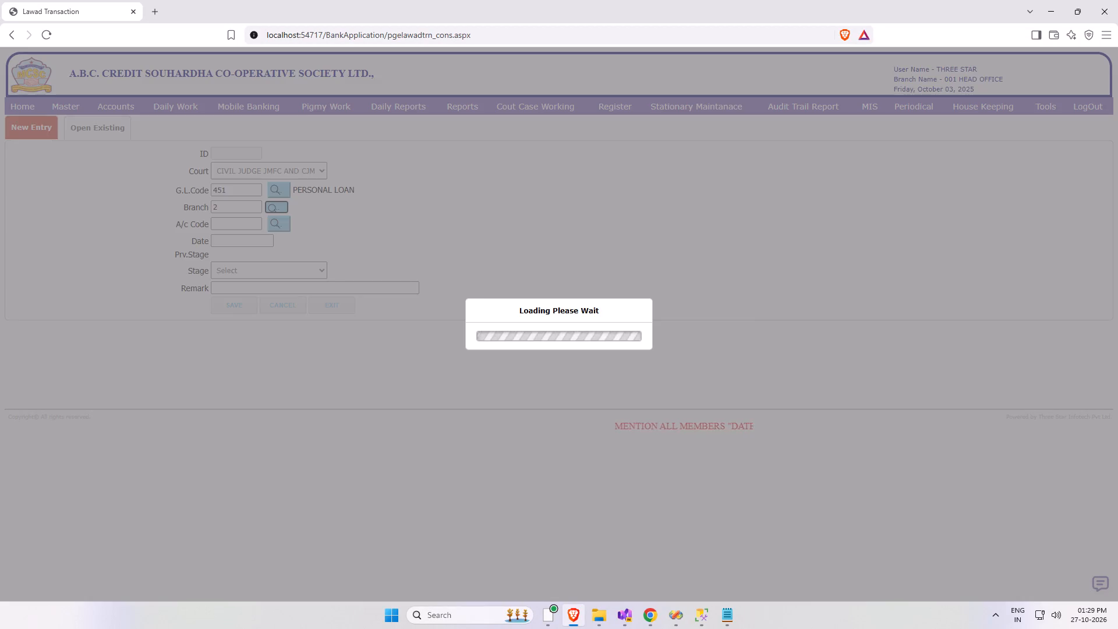
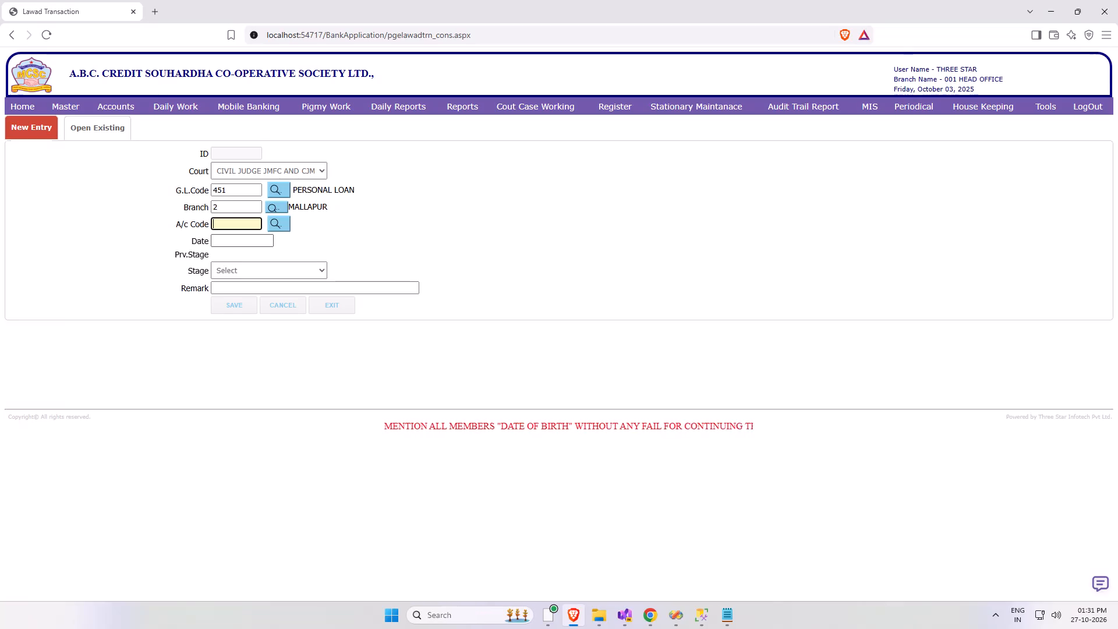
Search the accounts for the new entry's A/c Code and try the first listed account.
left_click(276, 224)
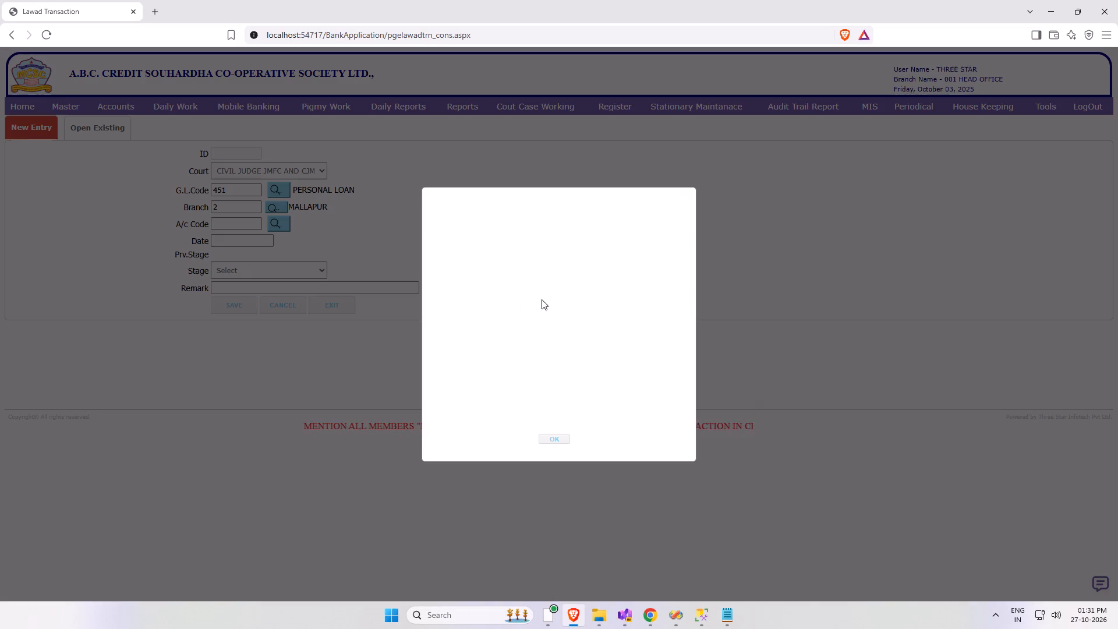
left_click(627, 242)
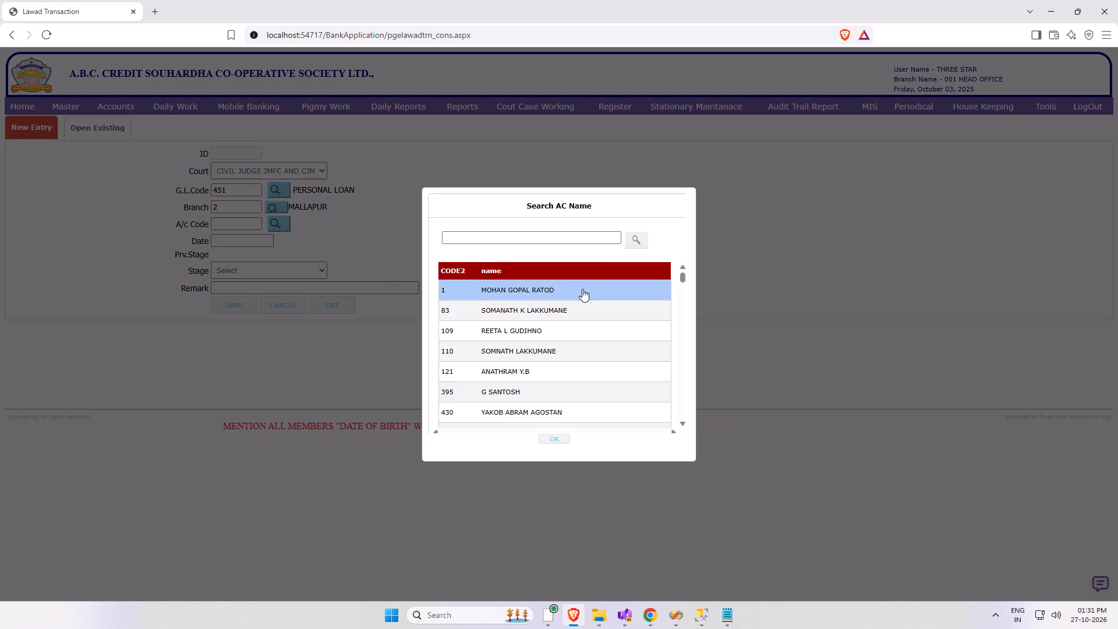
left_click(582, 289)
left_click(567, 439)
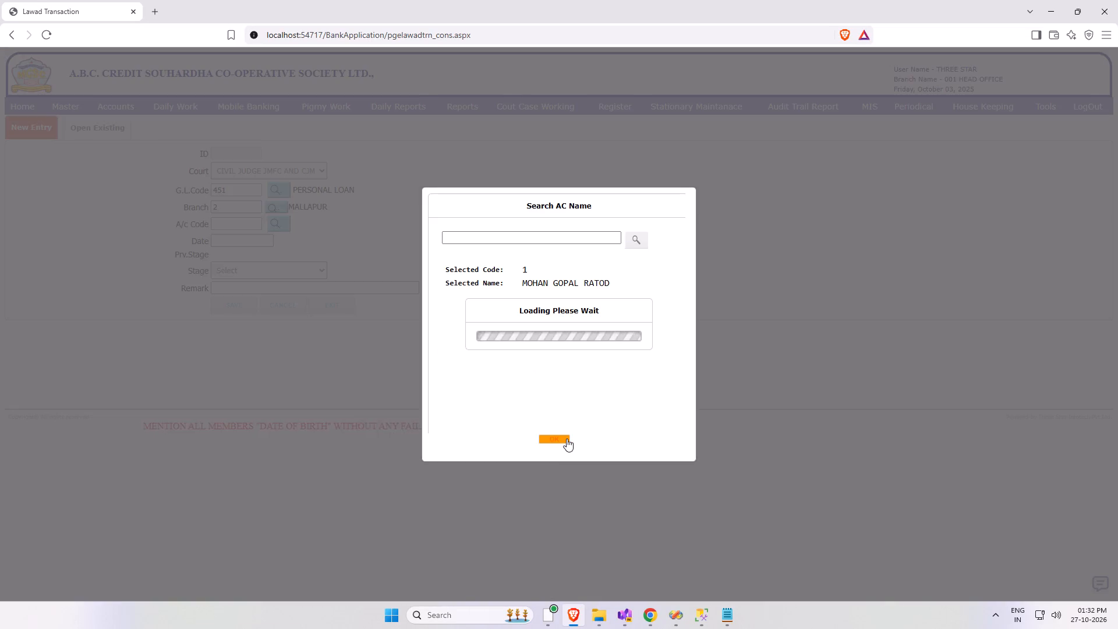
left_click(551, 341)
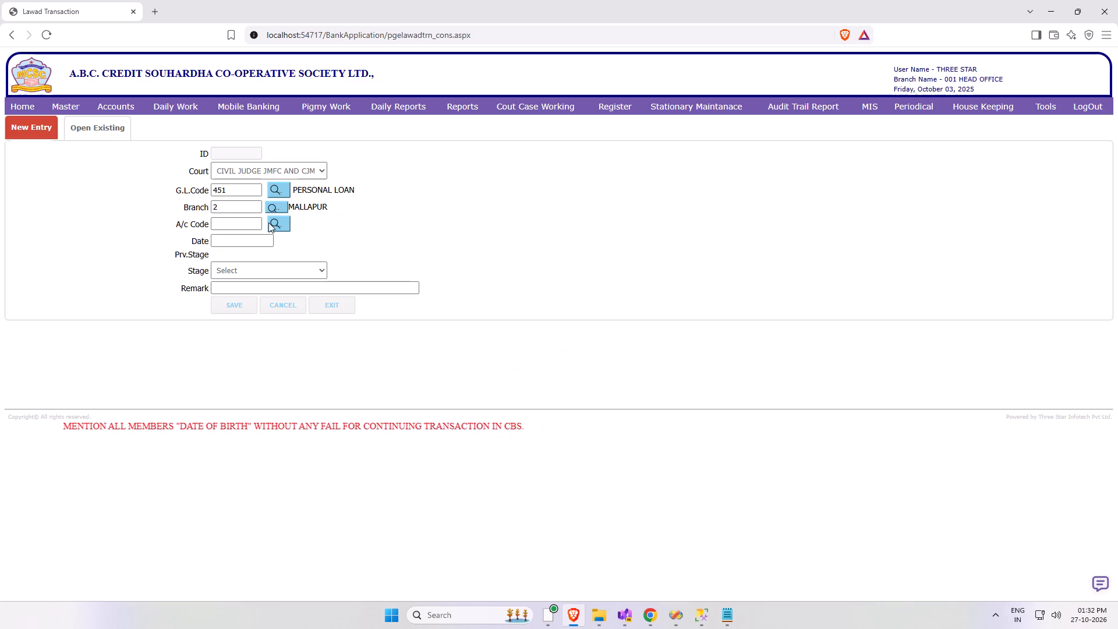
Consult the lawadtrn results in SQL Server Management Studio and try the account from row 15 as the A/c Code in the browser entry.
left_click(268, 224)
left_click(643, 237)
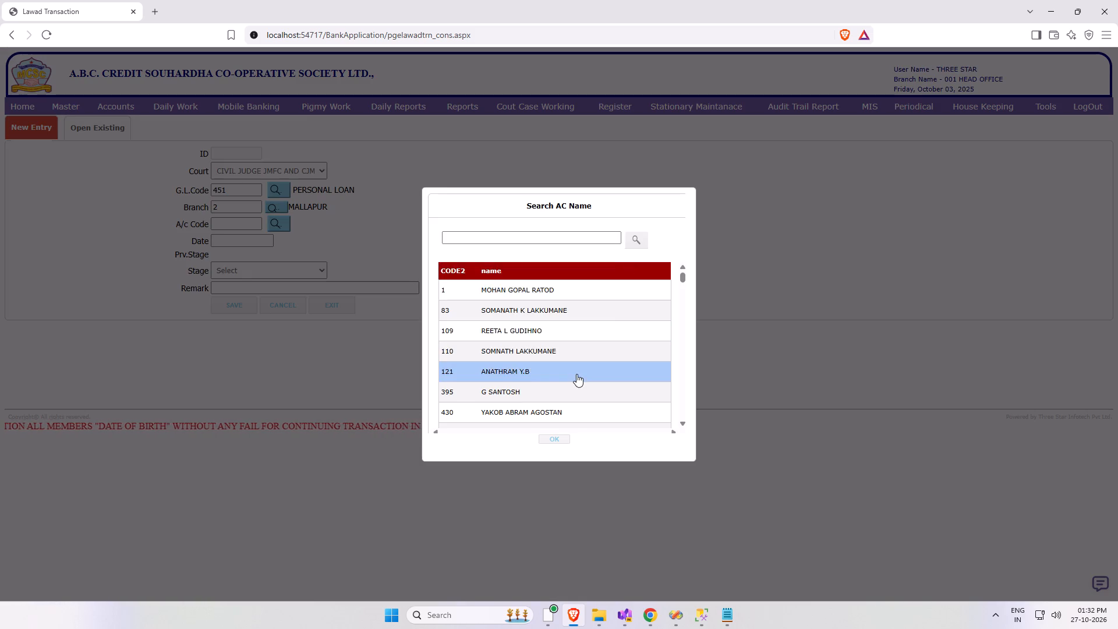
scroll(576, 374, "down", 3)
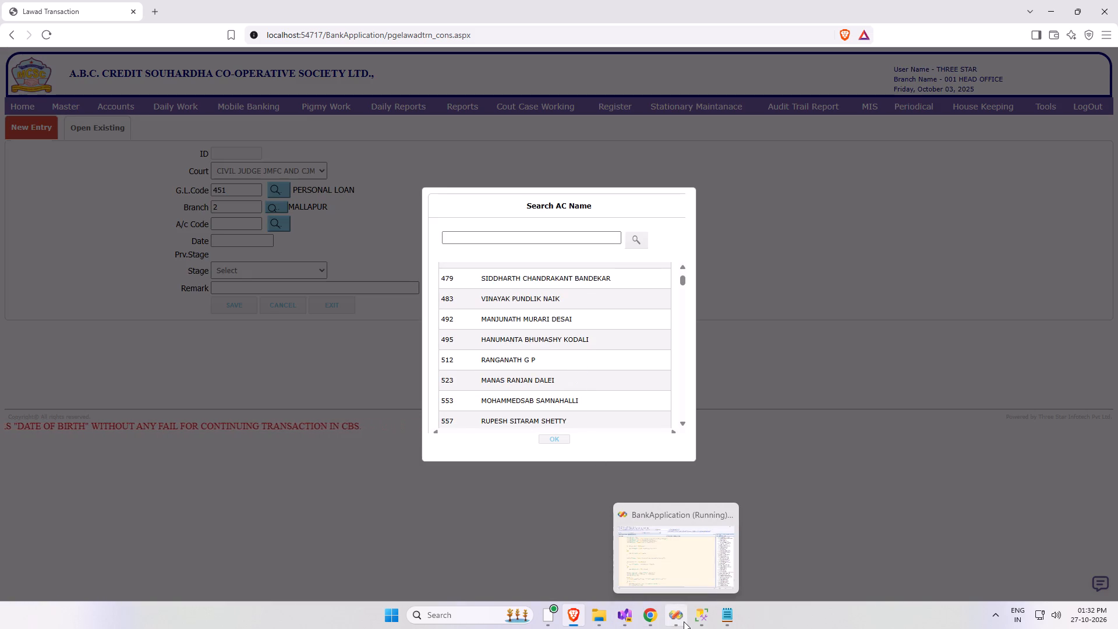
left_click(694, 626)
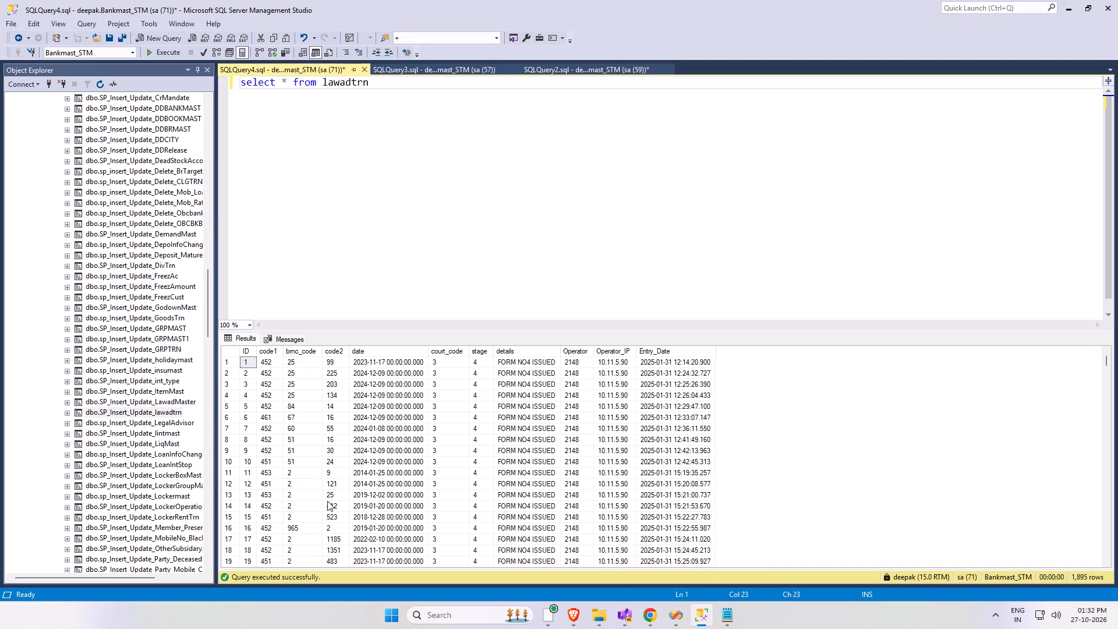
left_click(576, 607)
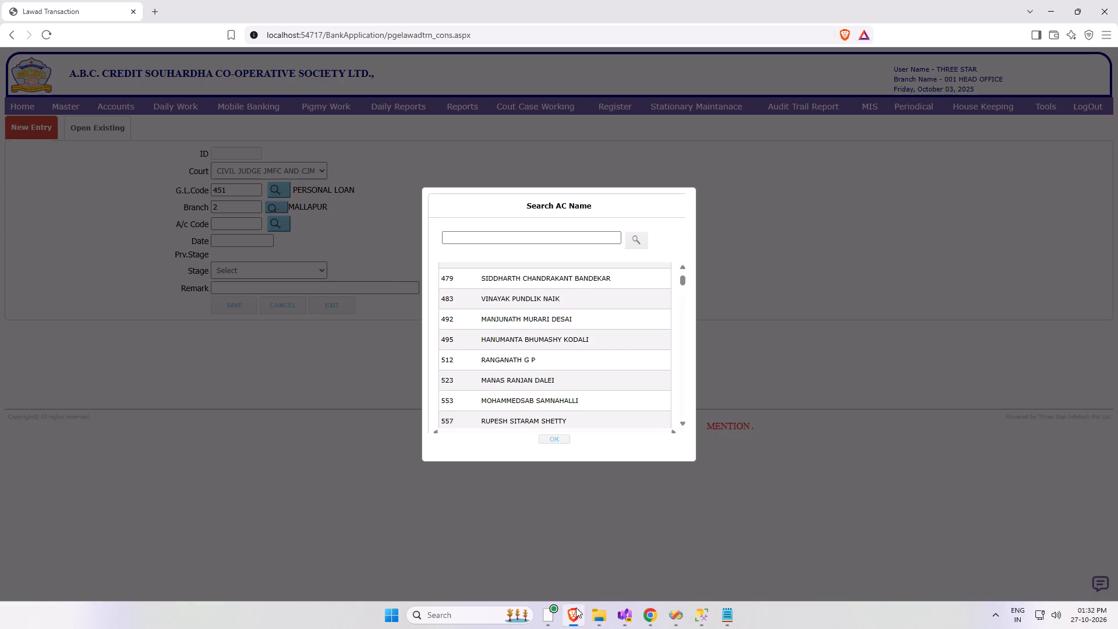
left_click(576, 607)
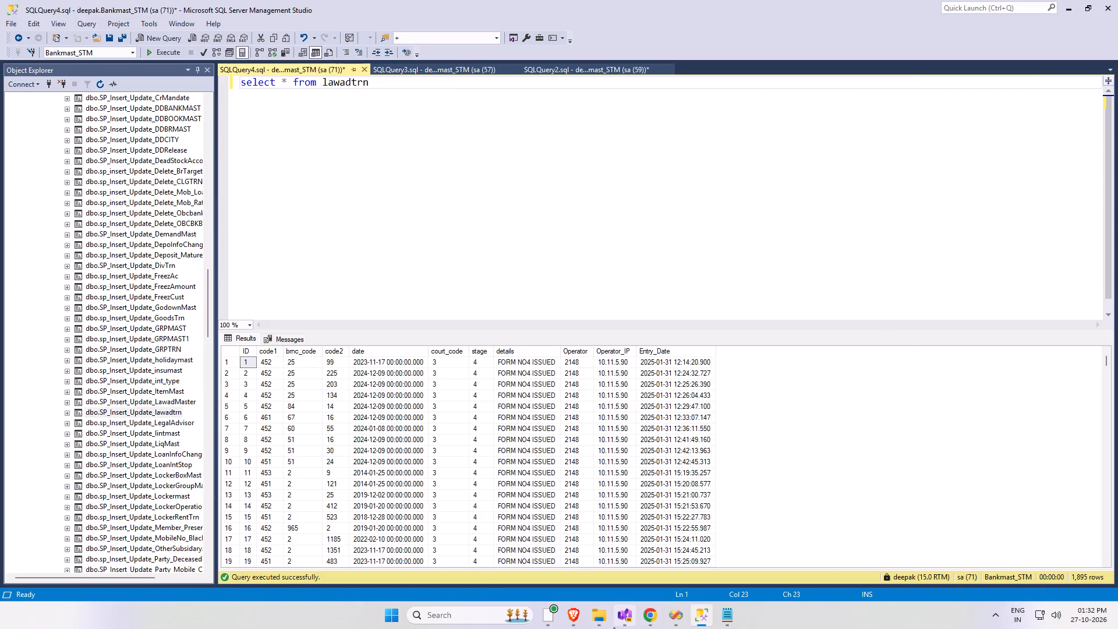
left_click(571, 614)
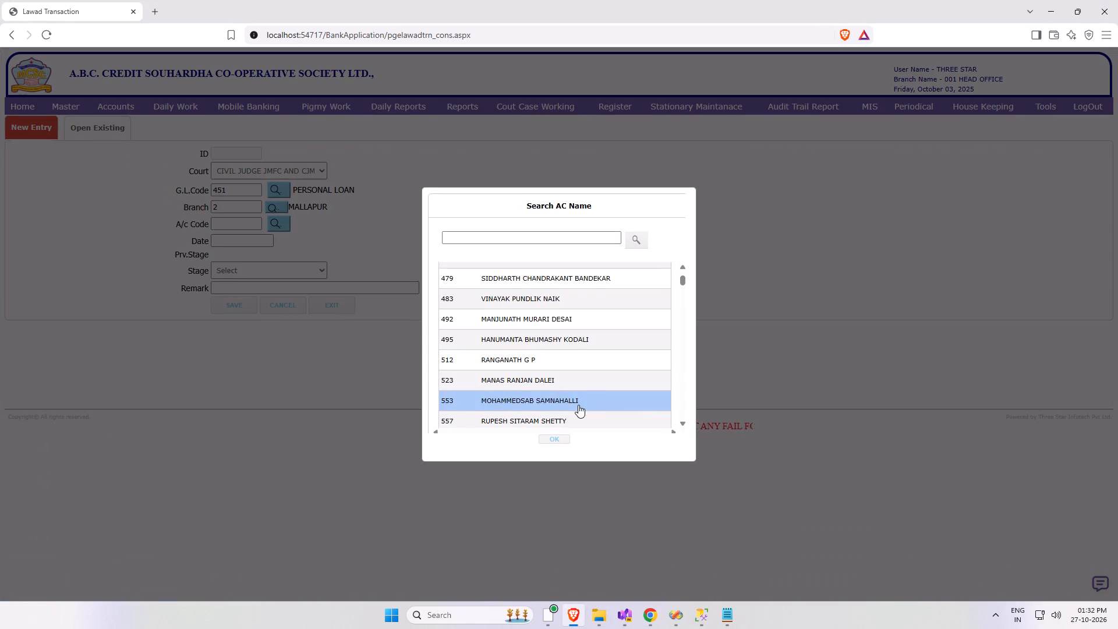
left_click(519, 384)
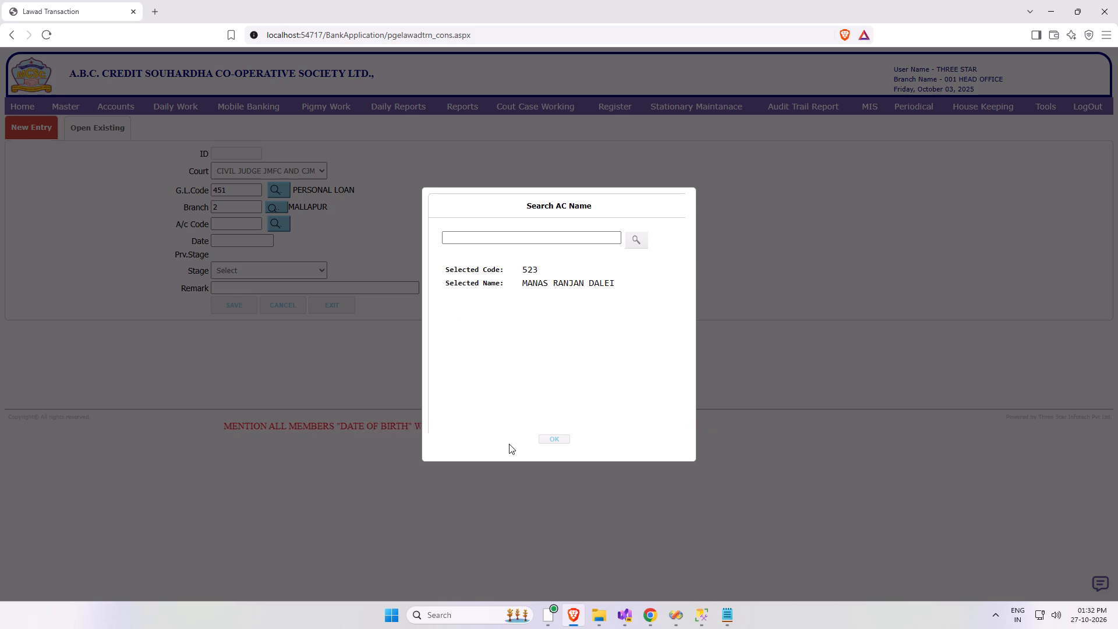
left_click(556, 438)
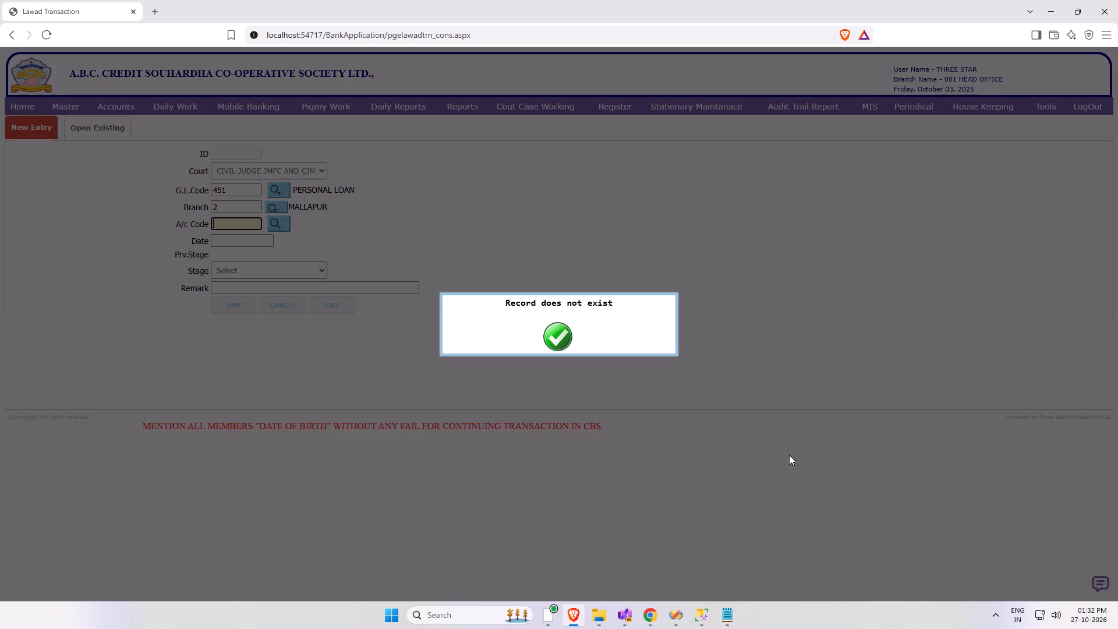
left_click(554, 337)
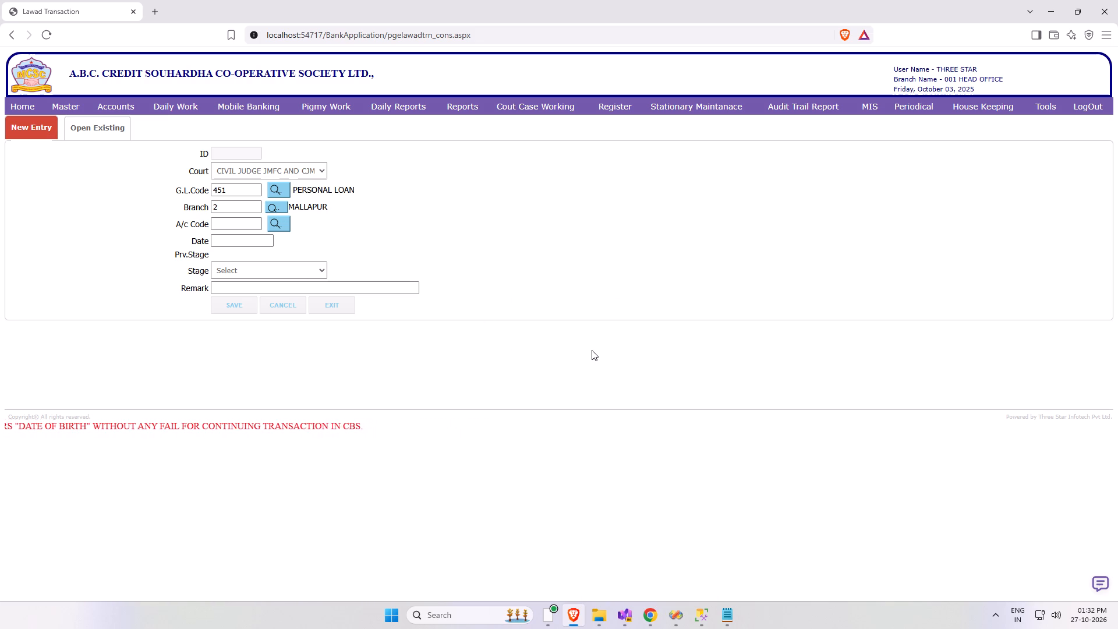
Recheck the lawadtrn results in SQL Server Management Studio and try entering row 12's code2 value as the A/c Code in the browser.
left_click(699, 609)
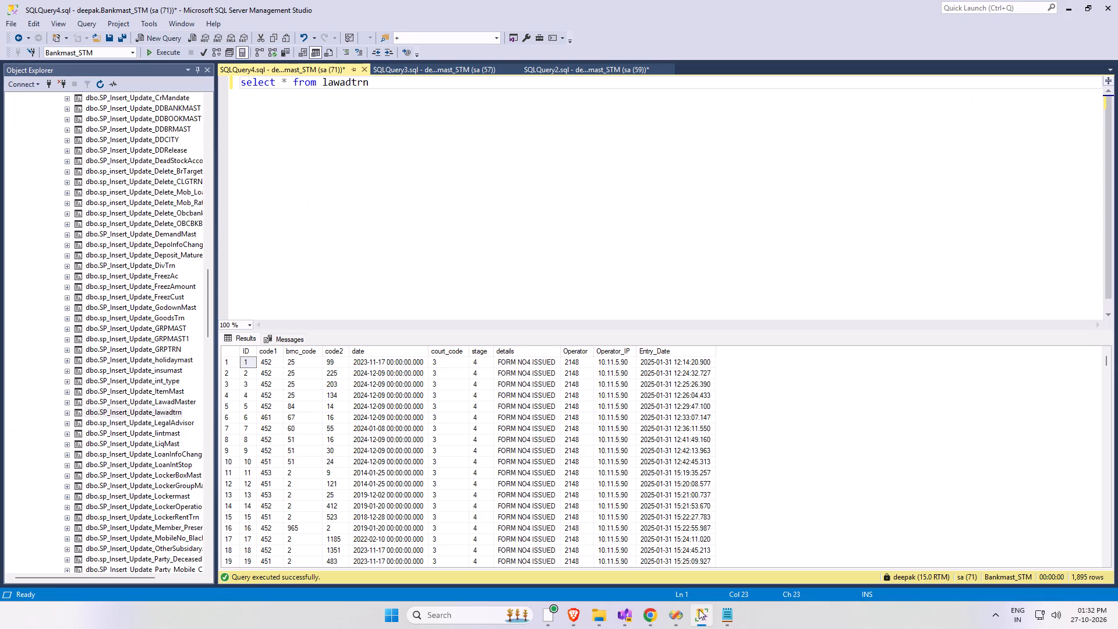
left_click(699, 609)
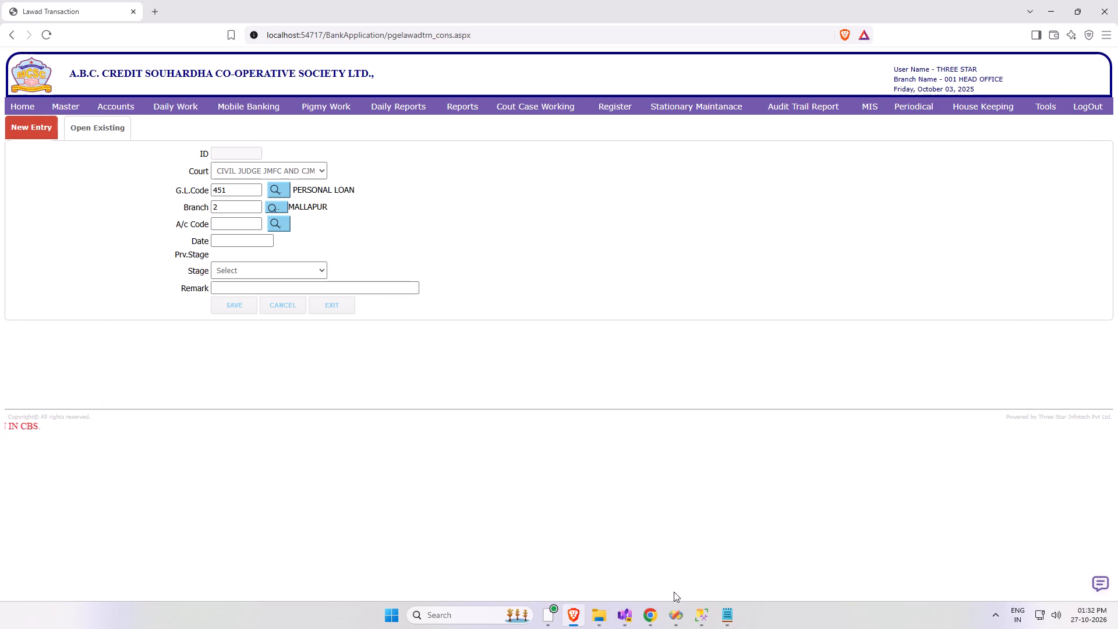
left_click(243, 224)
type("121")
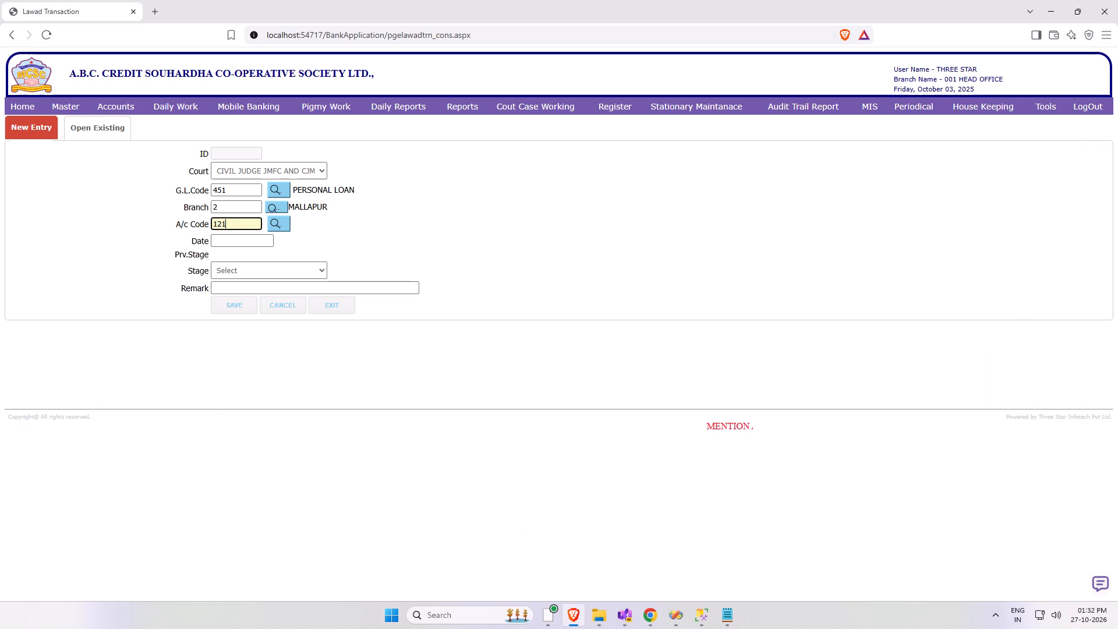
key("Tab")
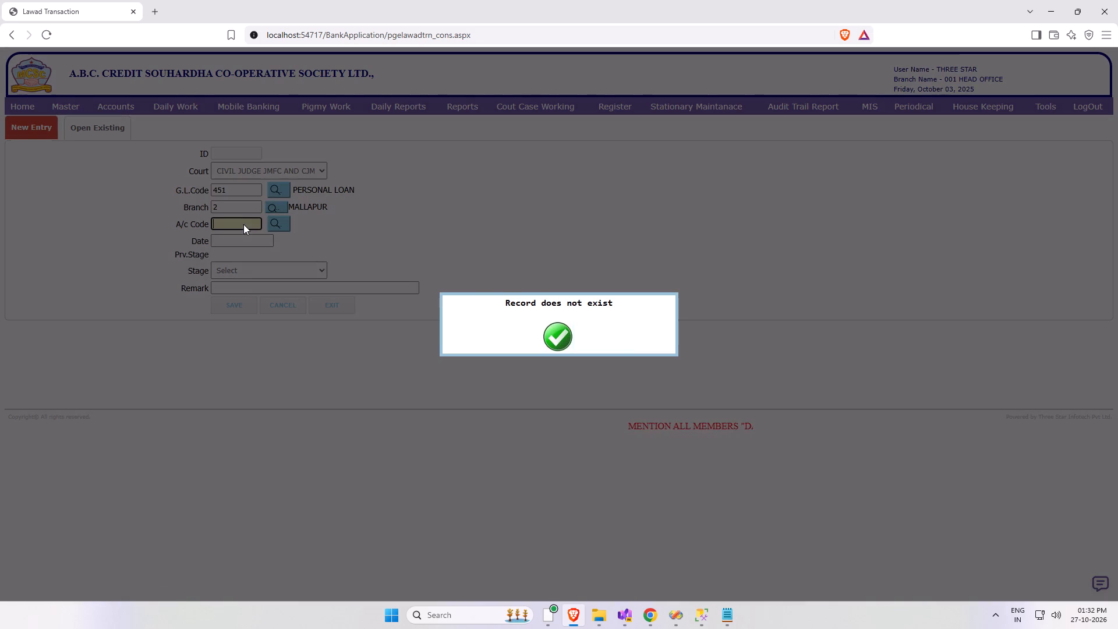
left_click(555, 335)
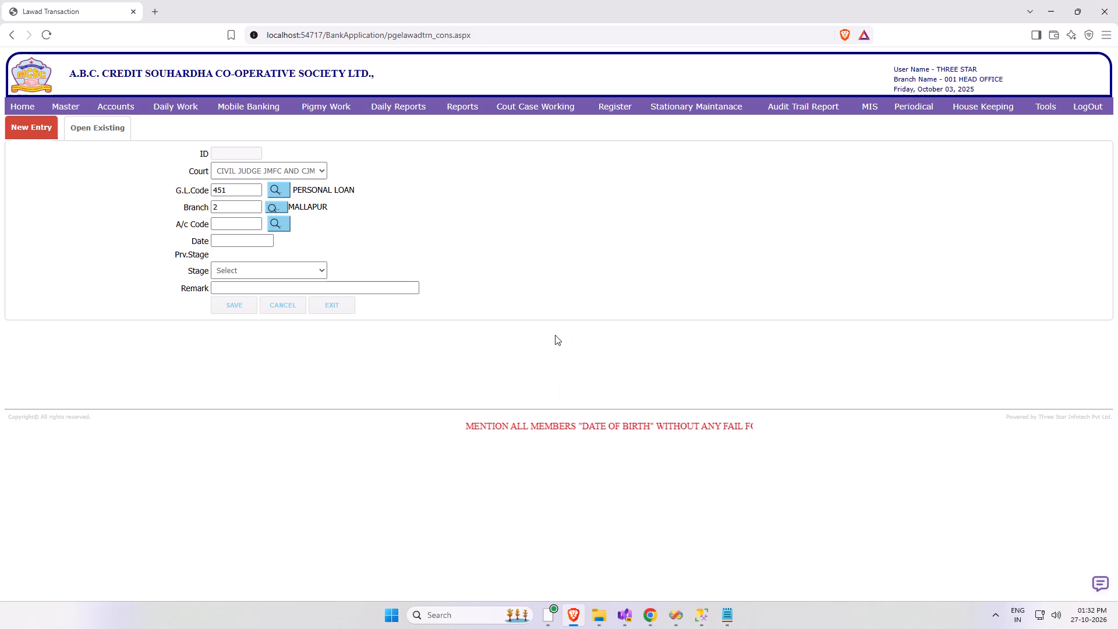
Open the Stage choices of the new Lawad Transaction entry.
left_click(257, 264)
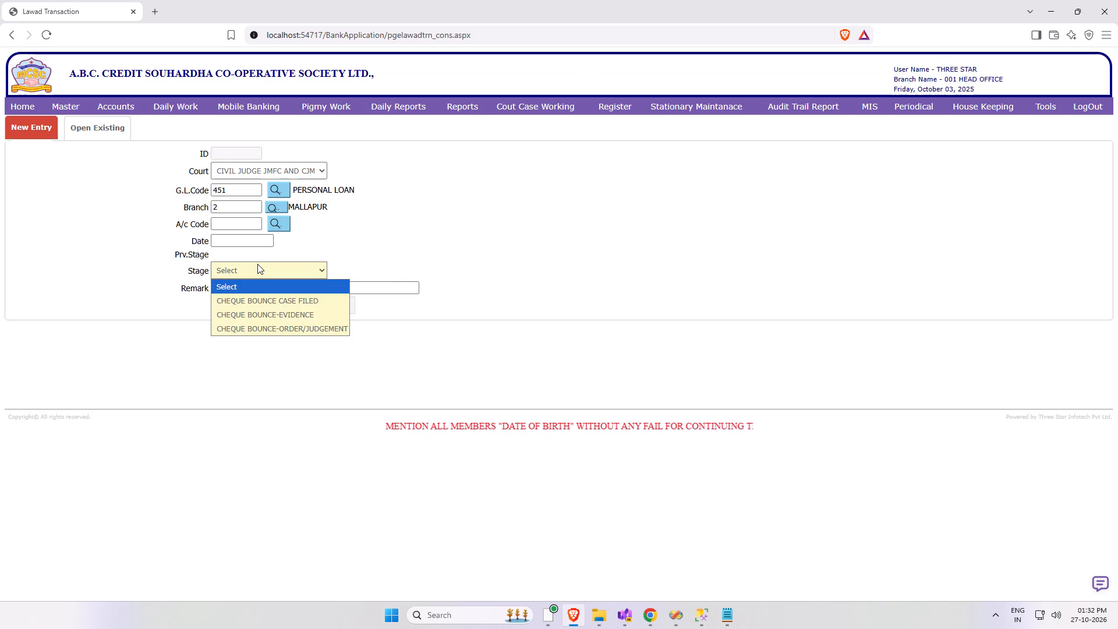
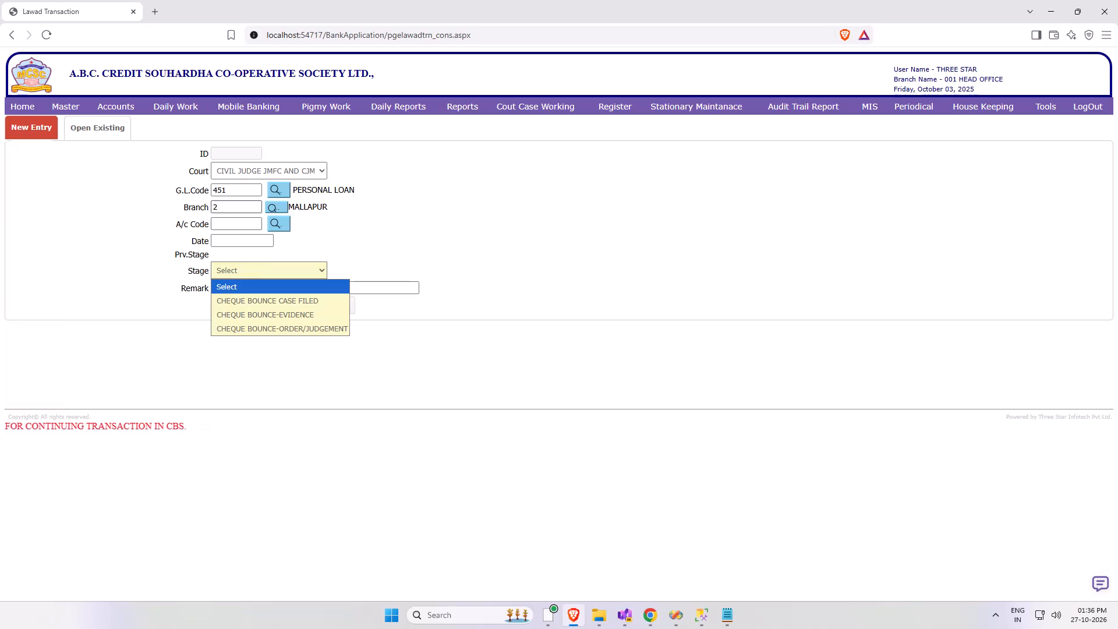
Close the Stage choices of the new Lawad Transaction entry without selecting a stage.
left_click(560, 245)
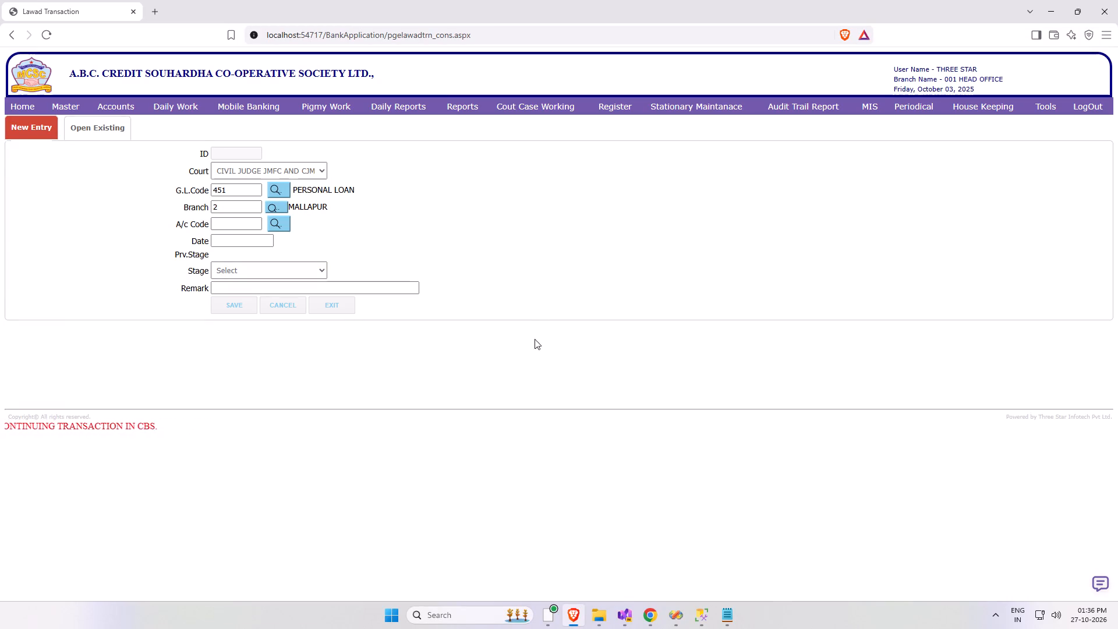
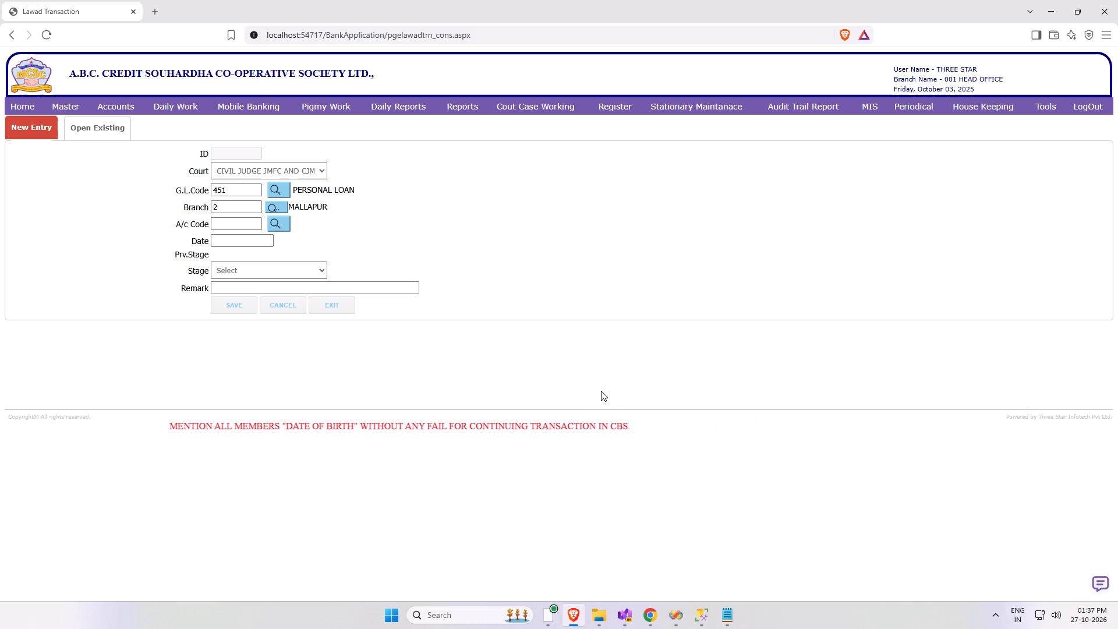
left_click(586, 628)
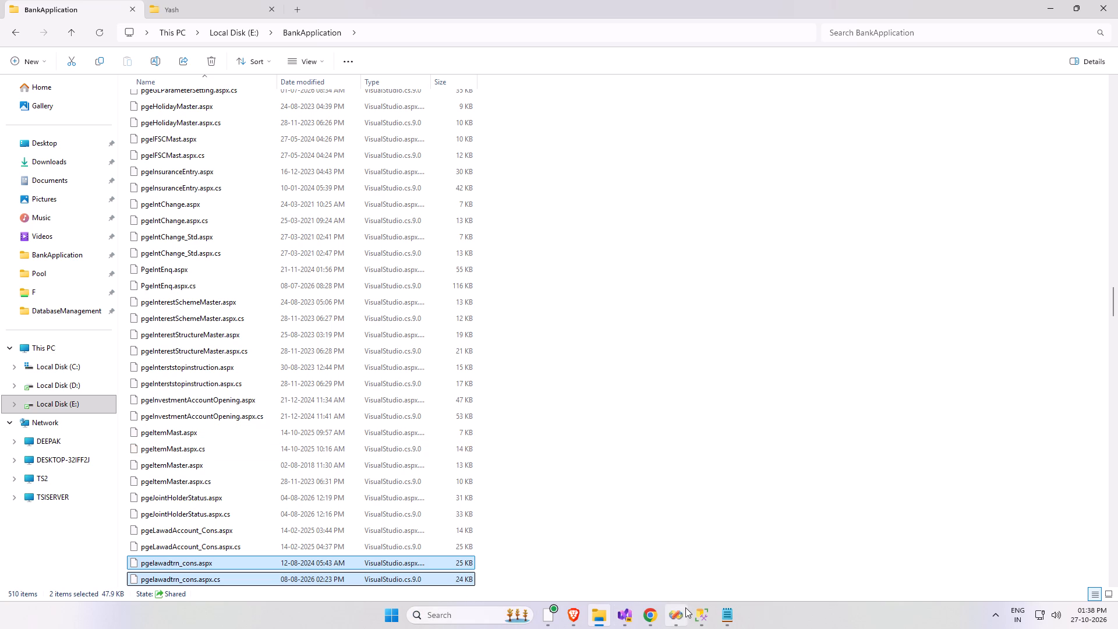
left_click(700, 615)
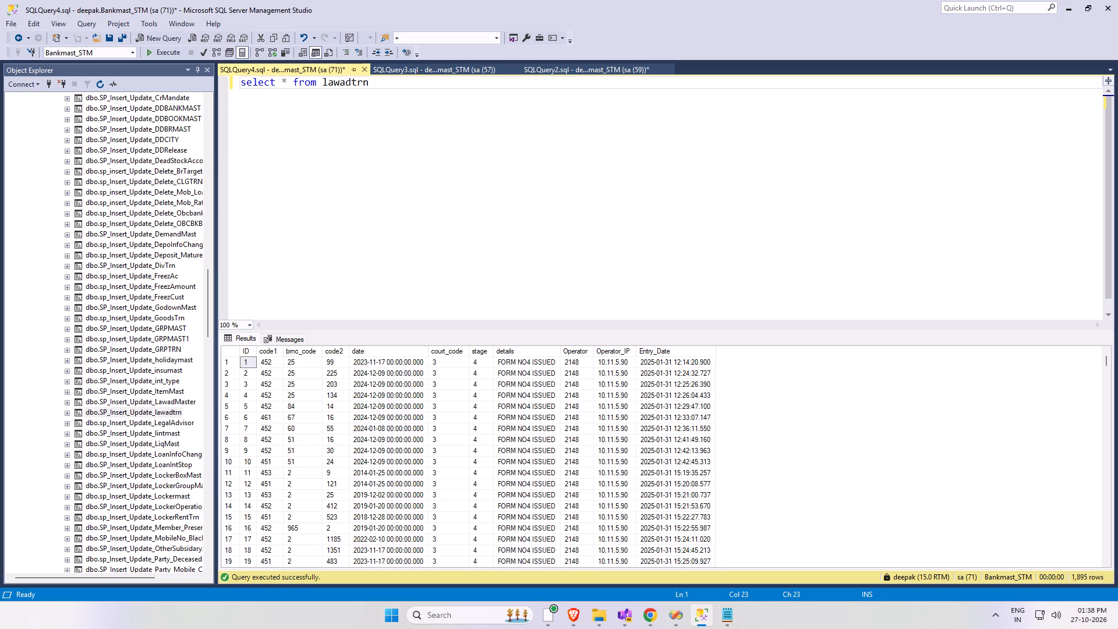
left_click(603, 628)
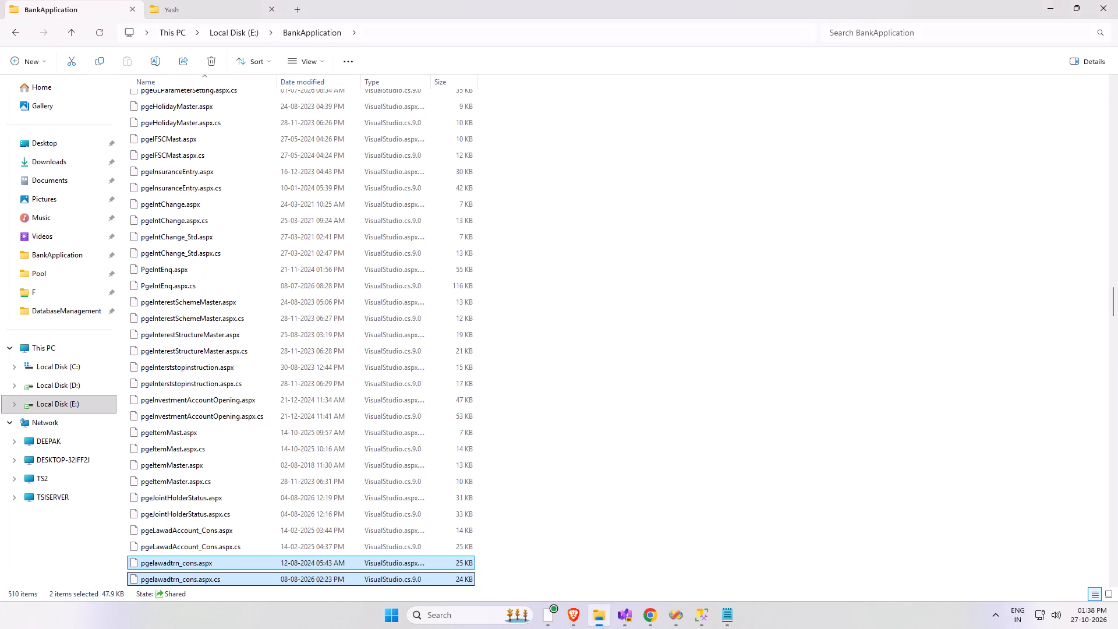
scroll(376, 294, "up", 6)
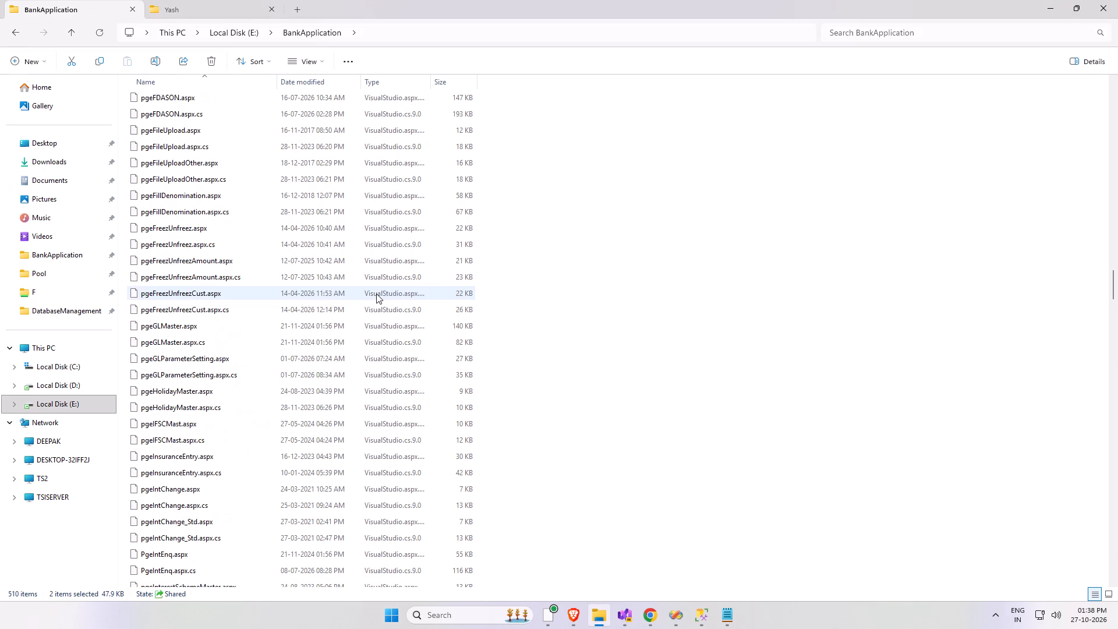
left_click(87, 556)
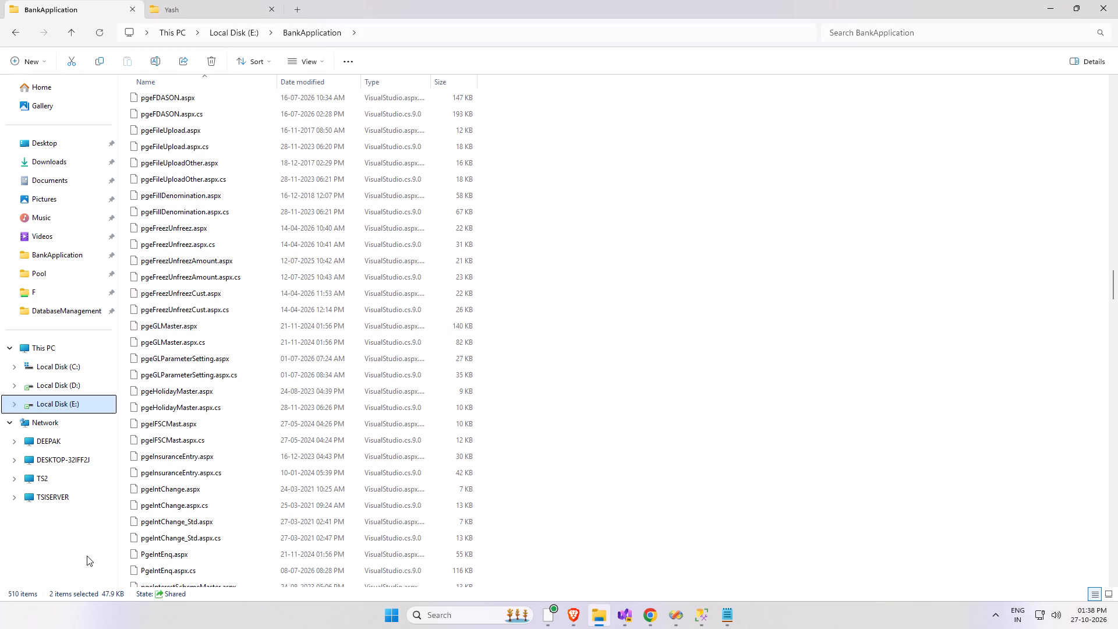
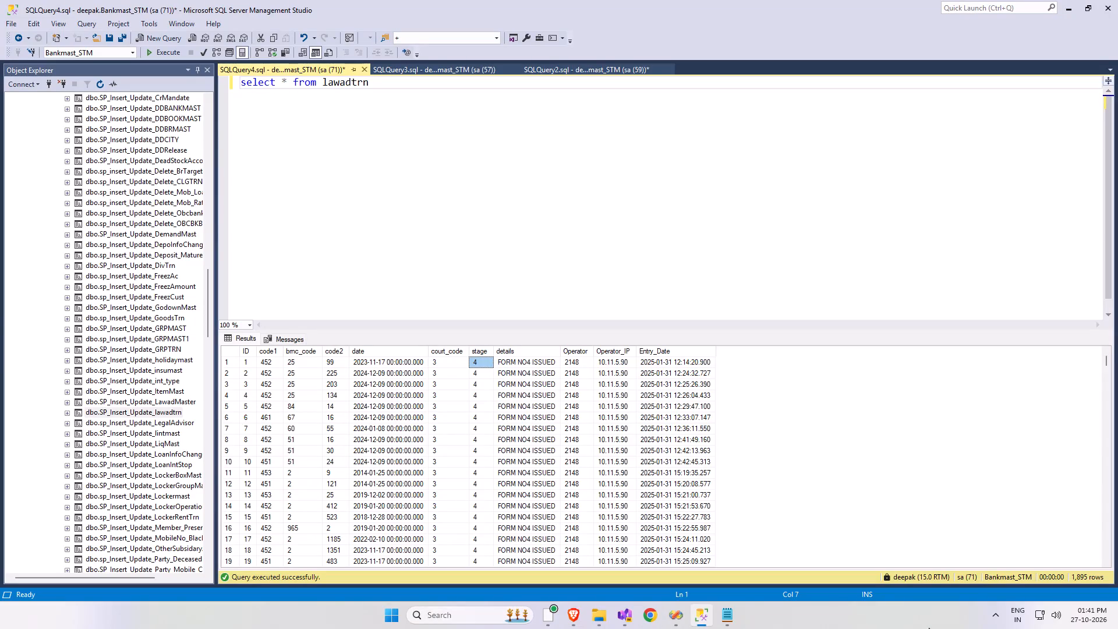
Examine the branch, account code and stage values across the lawadtrn query results.
scroll(1117, 556, "up", 5)
scroll(793, 433, "up", 5)
scroll(354, 341, "up", 5)
scroll(337, 405, "down", 4)
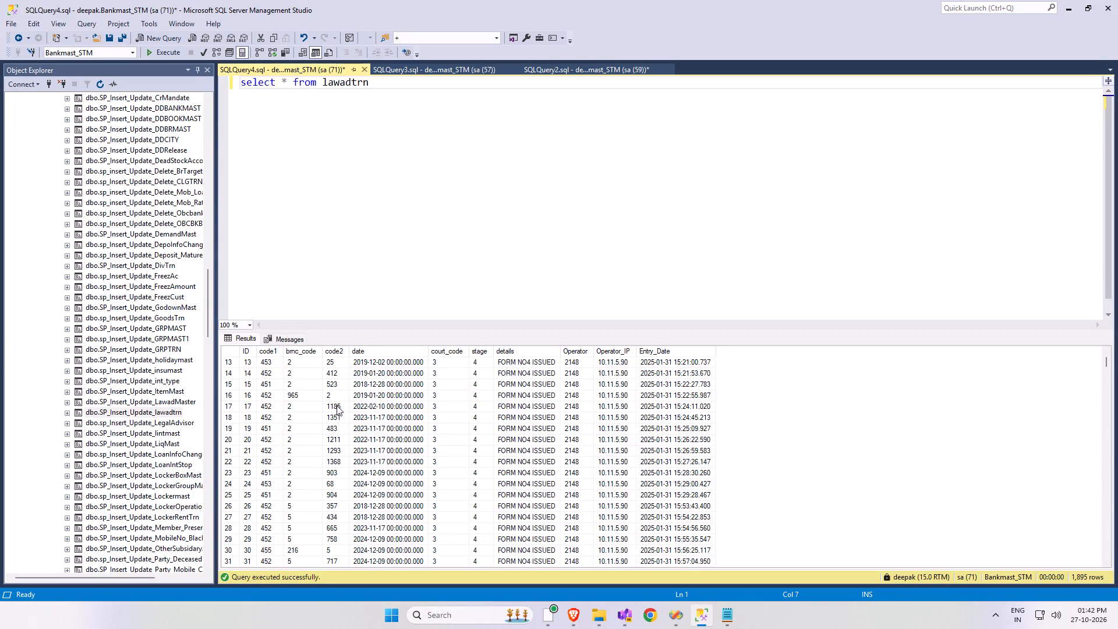
scroll(337, 405, "down", 12)
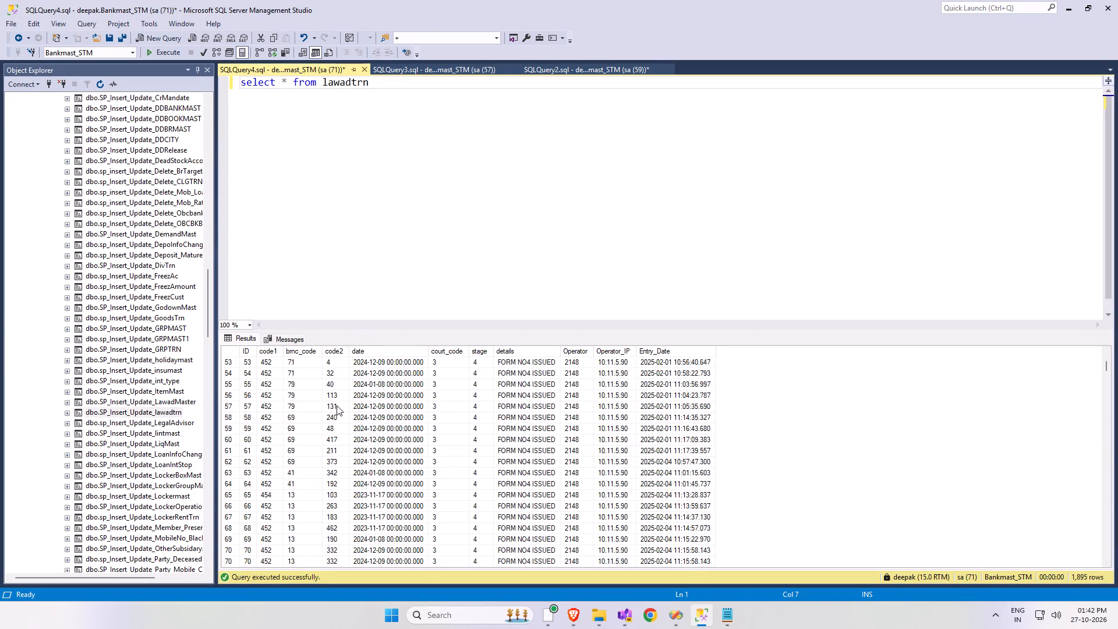
scroll(337, 405, "down", 9)
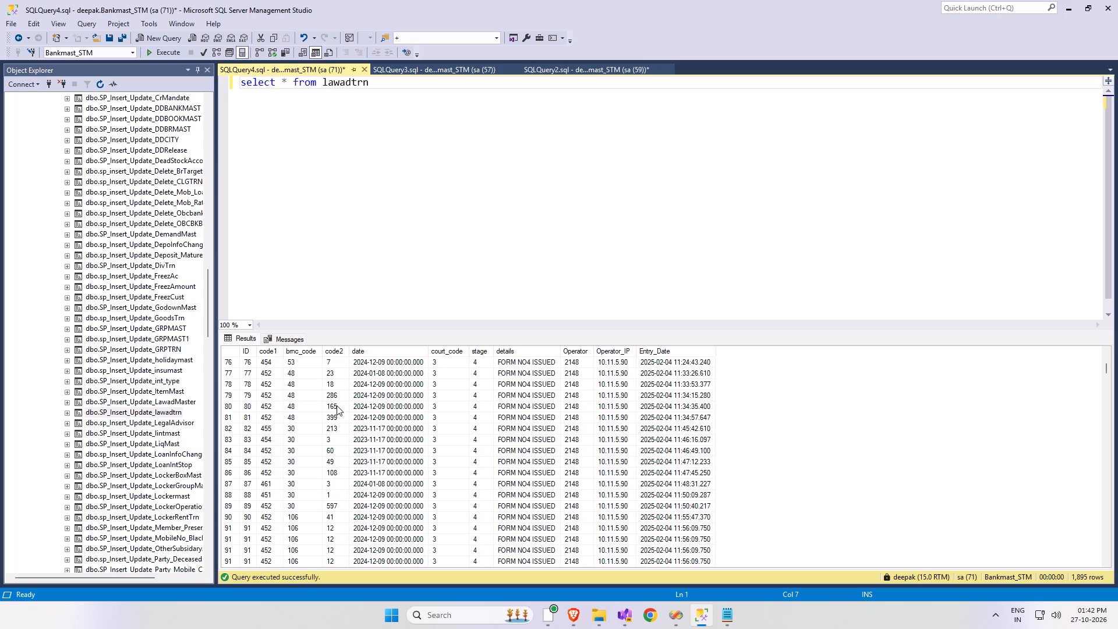
scroll(337, 405, "down", 10)
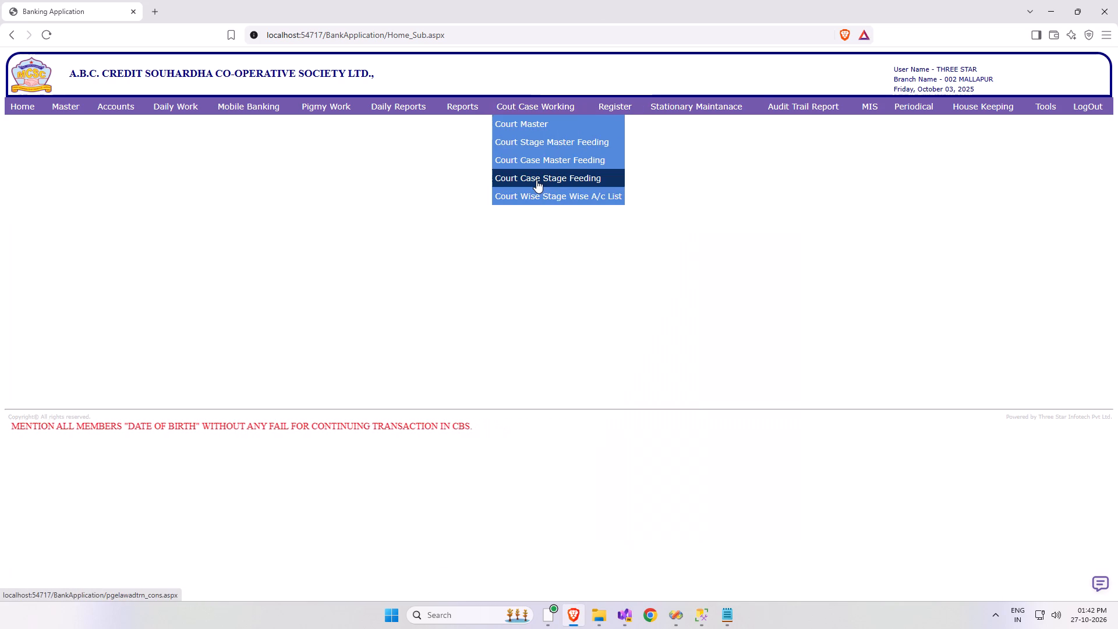
In Brave, open Court Case Stage Feeding and start a new entry with court CIVIL JUDGE JMFC AND CJM, G.L. code 451 and branch 2.
left_click(536, 180)
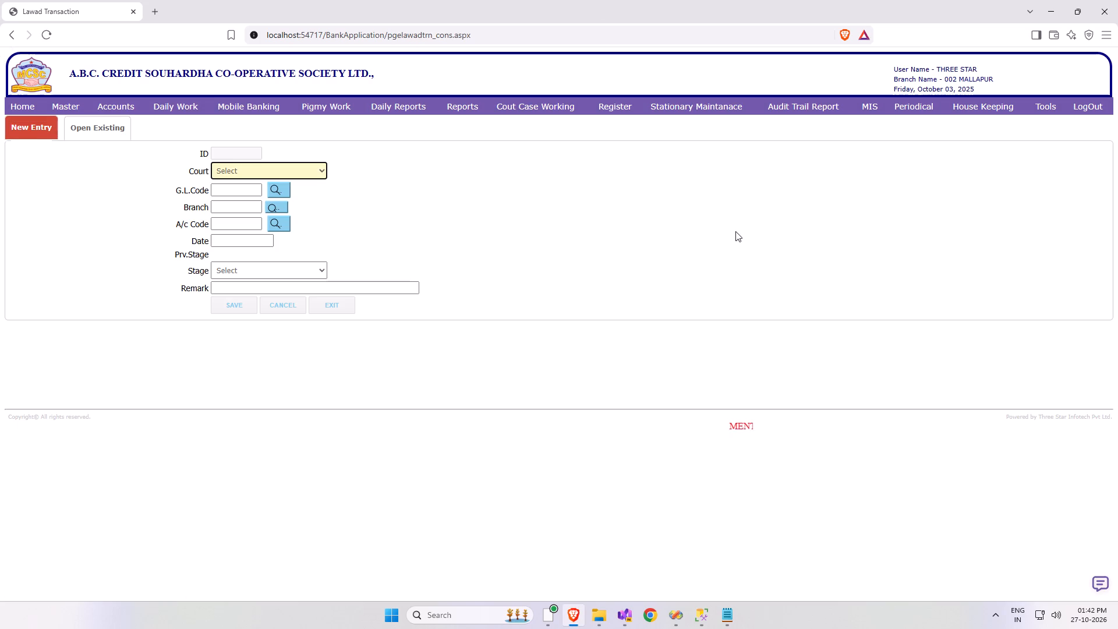
key("Down")
key("Tab")
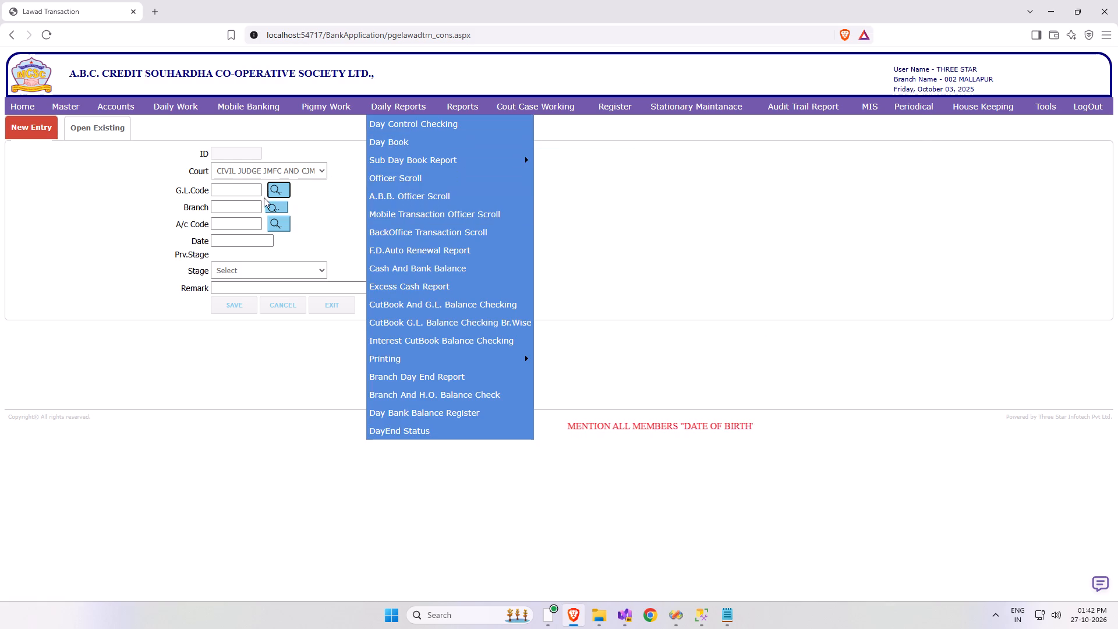
left_click(247, 195)
key("5")
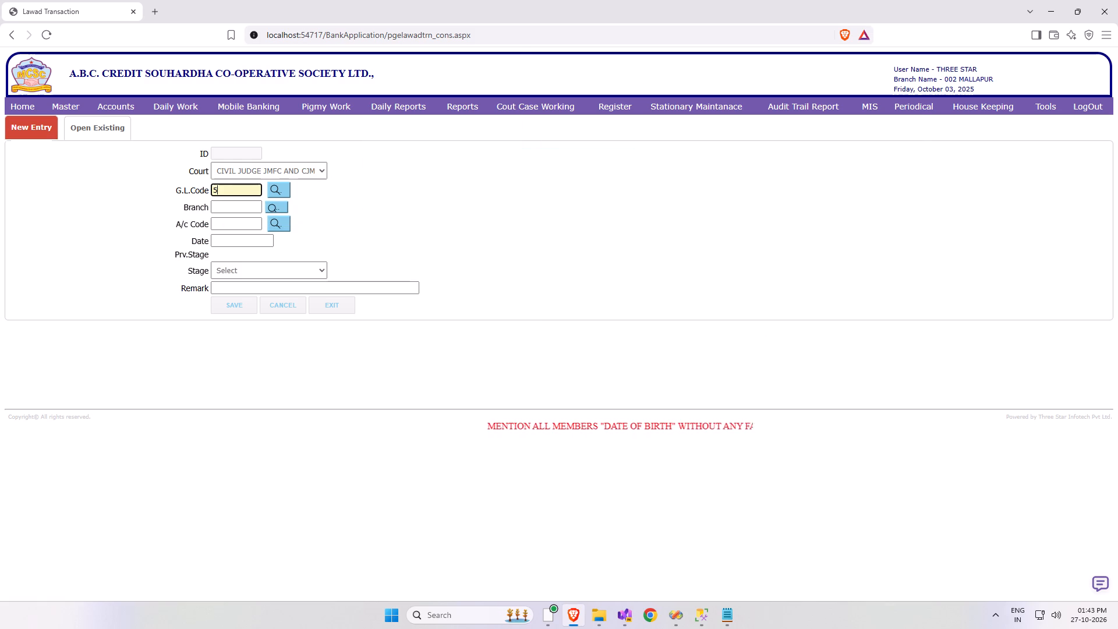
key("BackSpace")
type("451")
key("Tab")
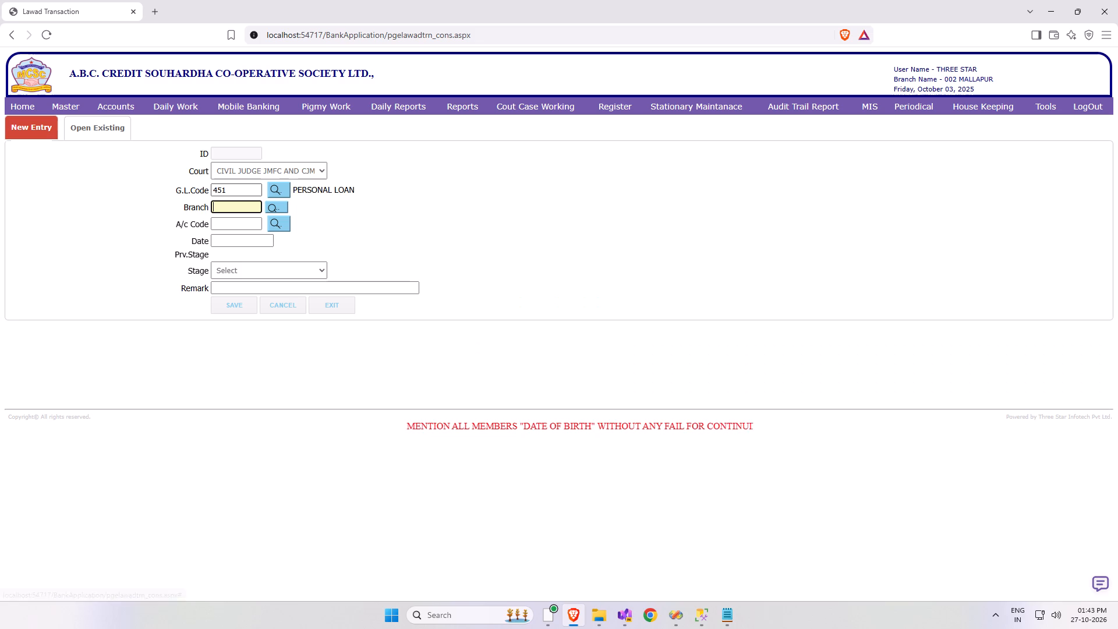
key("2")
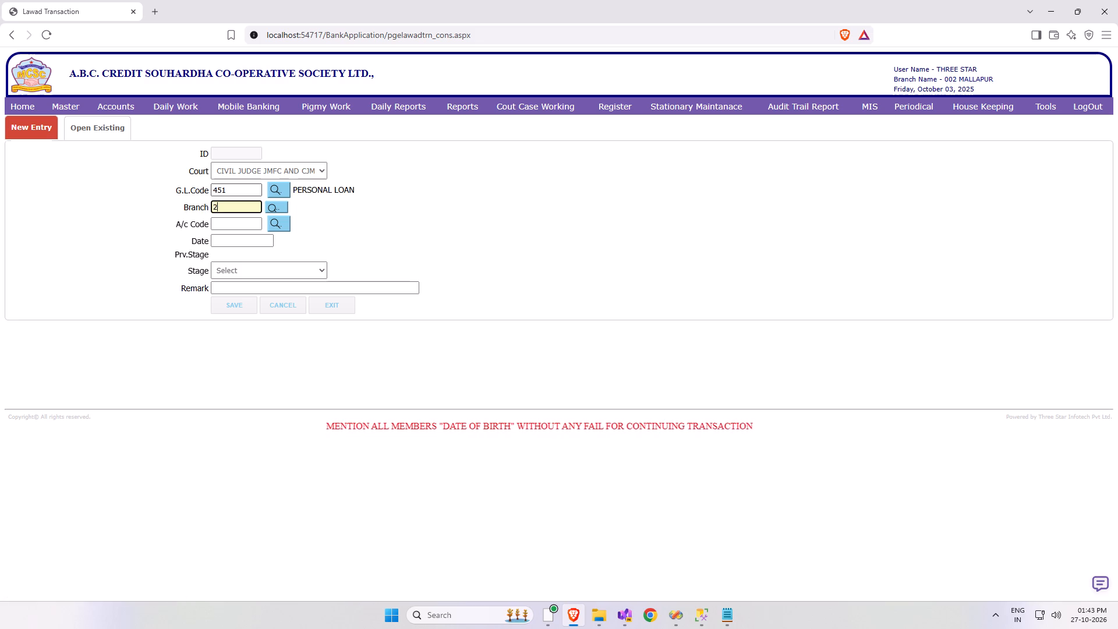
key("Tab")
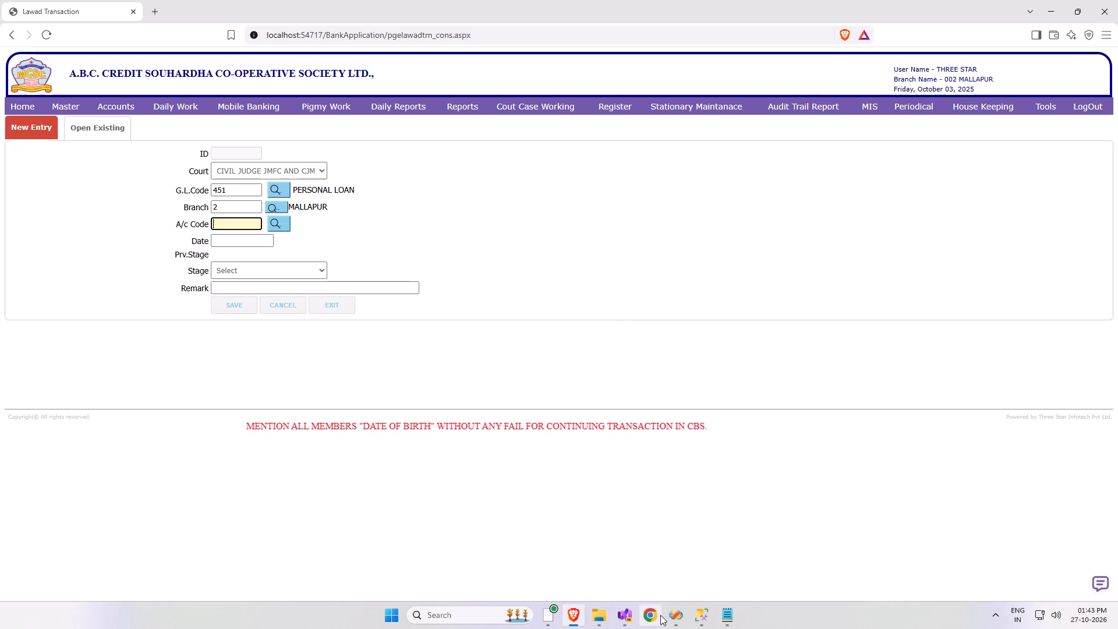
Consult the branch 2 lawadtrn rows in SQL Server Management Studio and enter a code2 value listed under G.L. 451 as Brave's A/c Code.
left_click(698, 617)
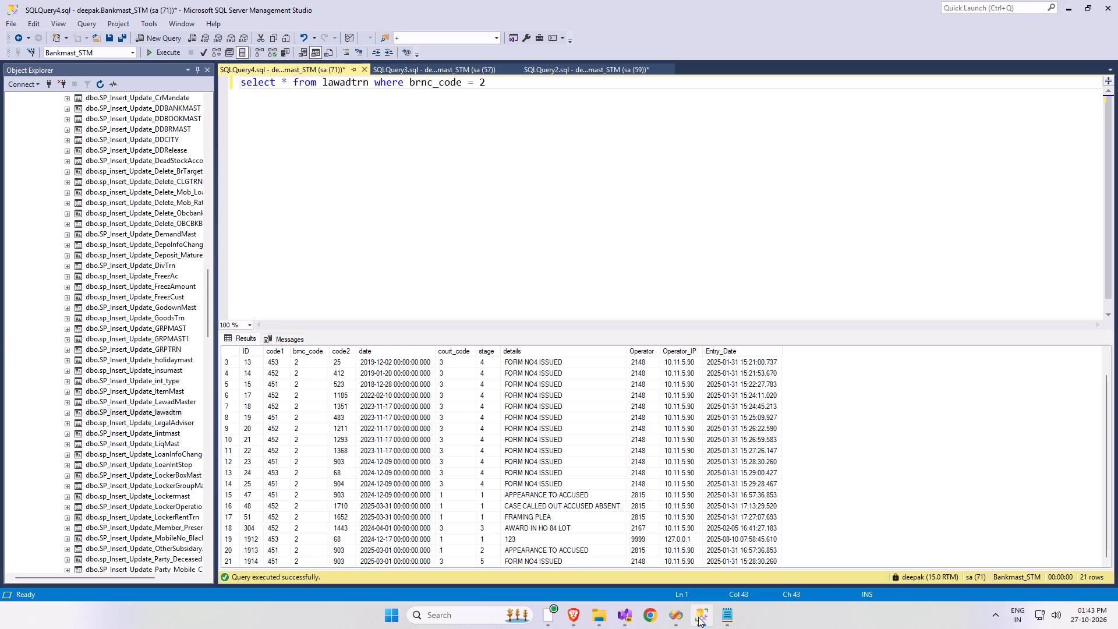
left_click(698, 617)
type("903")
key("Tab")
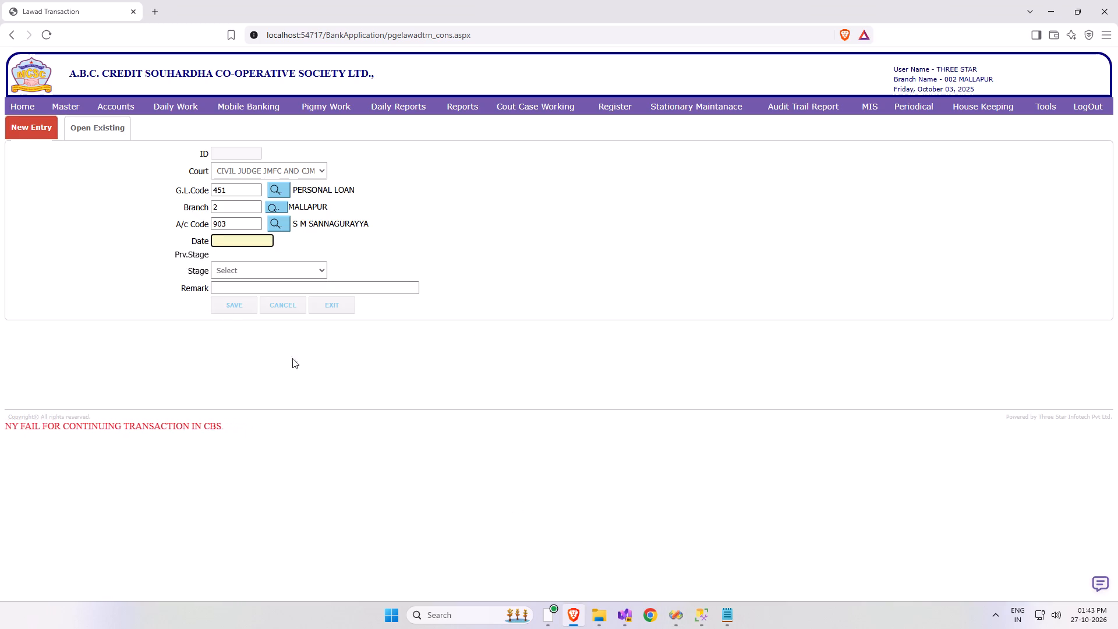
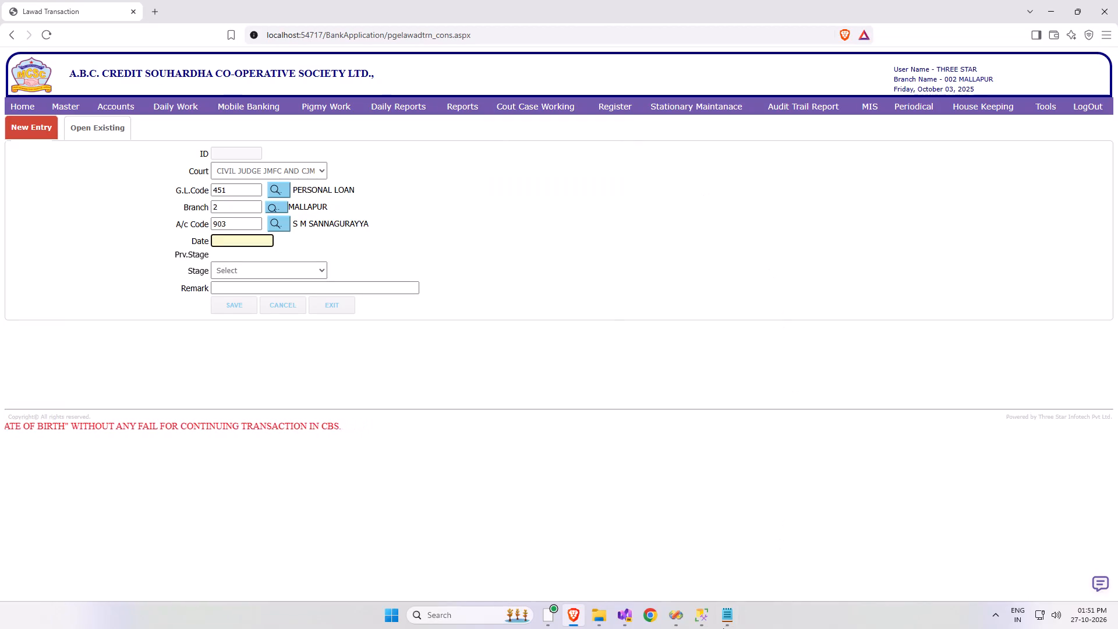
Compare the SaveUpdateData parameters in Visual Studio and the branch 2 lawadtrn rows in SQL Server Management Studio with Brave's new entry form.
left_click(684, 612)
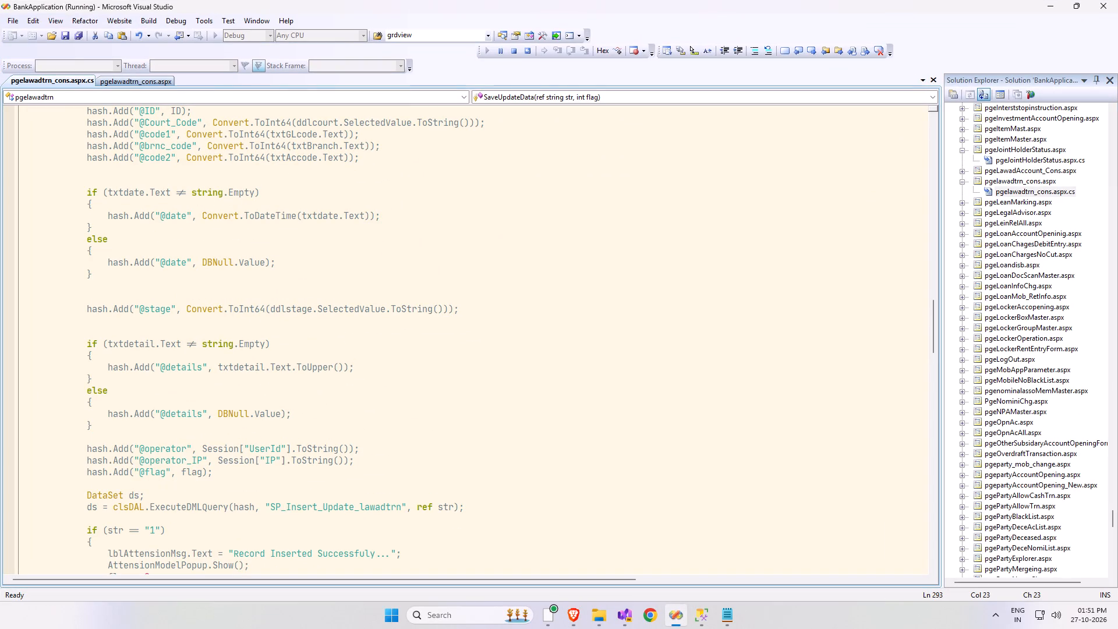
scroll(556, 465, "down", 1)
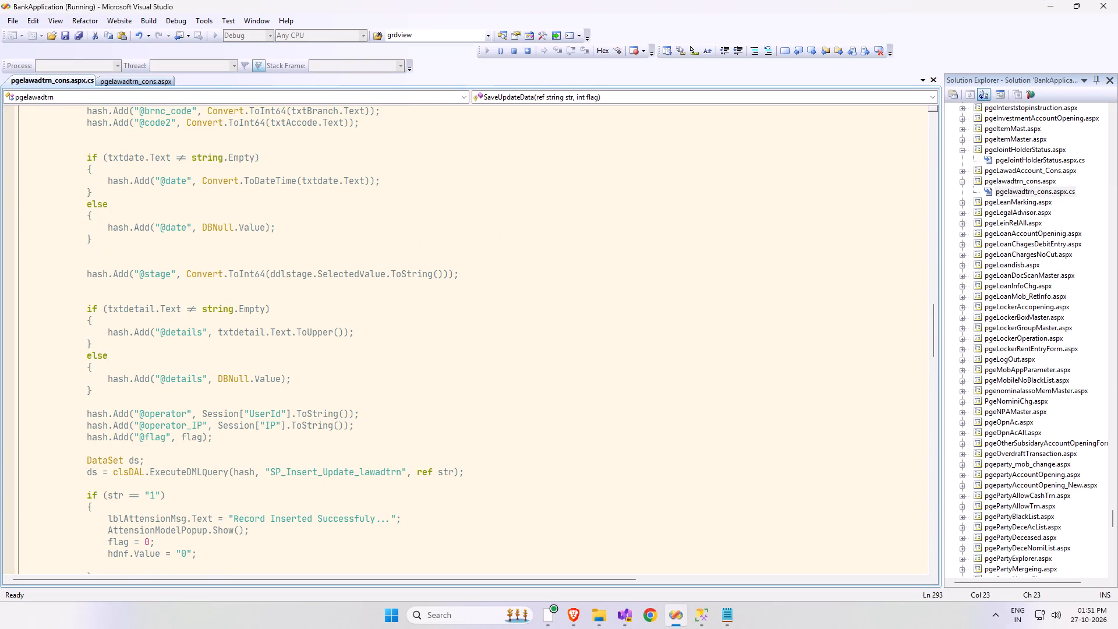
scroll(497, 301, "up", 1)
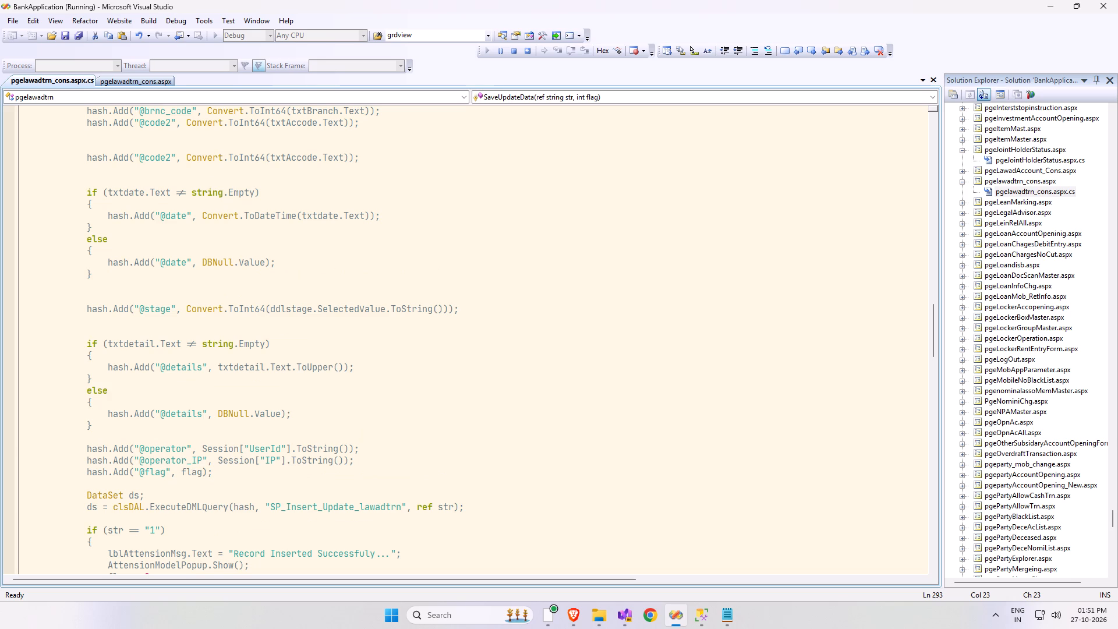
scroll(112, 460, "up", 1)
scroll(135, 407, "up", 1)
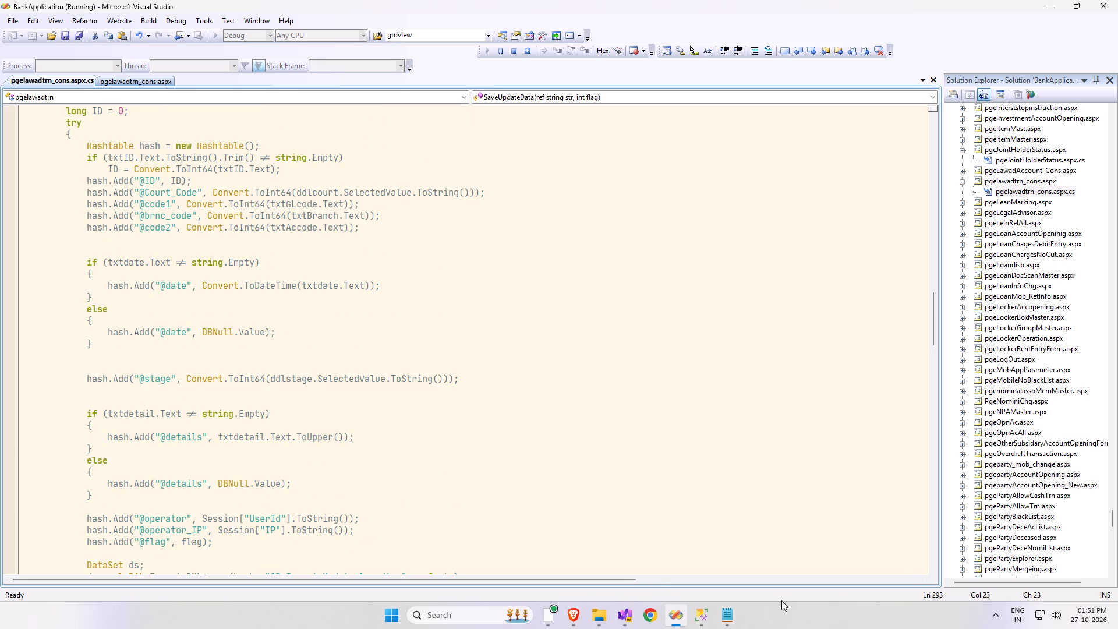
left_click(705, 623)
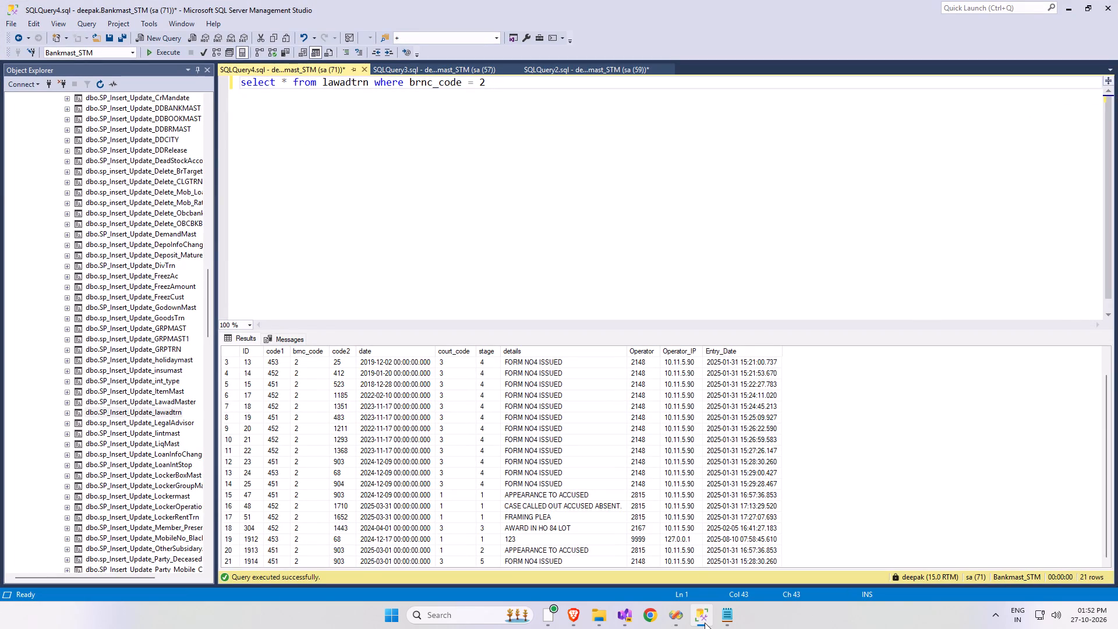
left_click(561, 612)
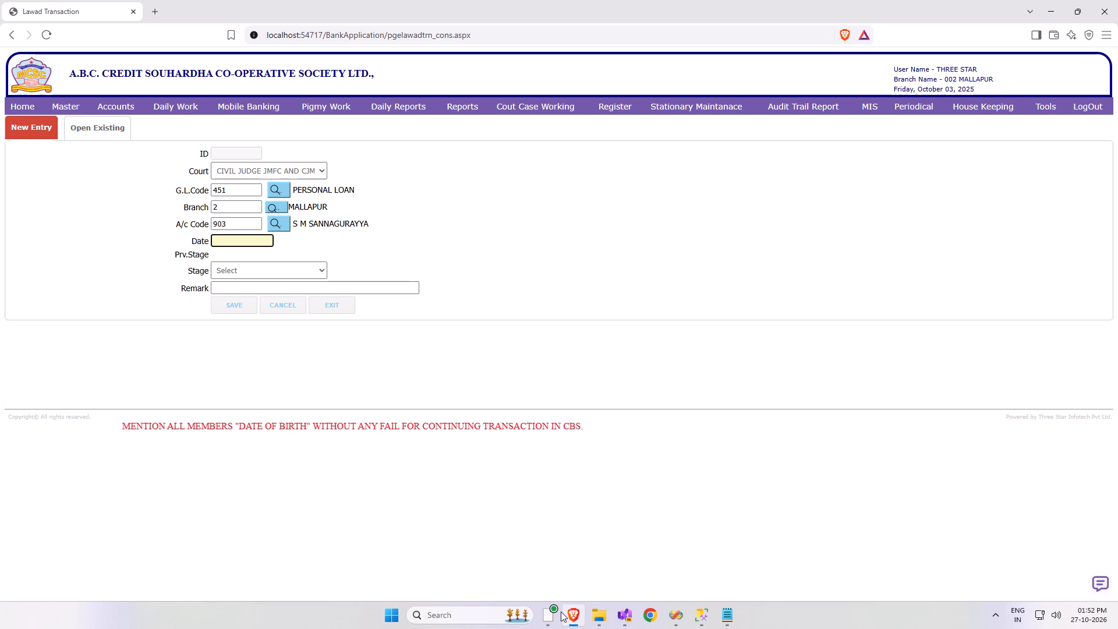
left_click(561, 612)
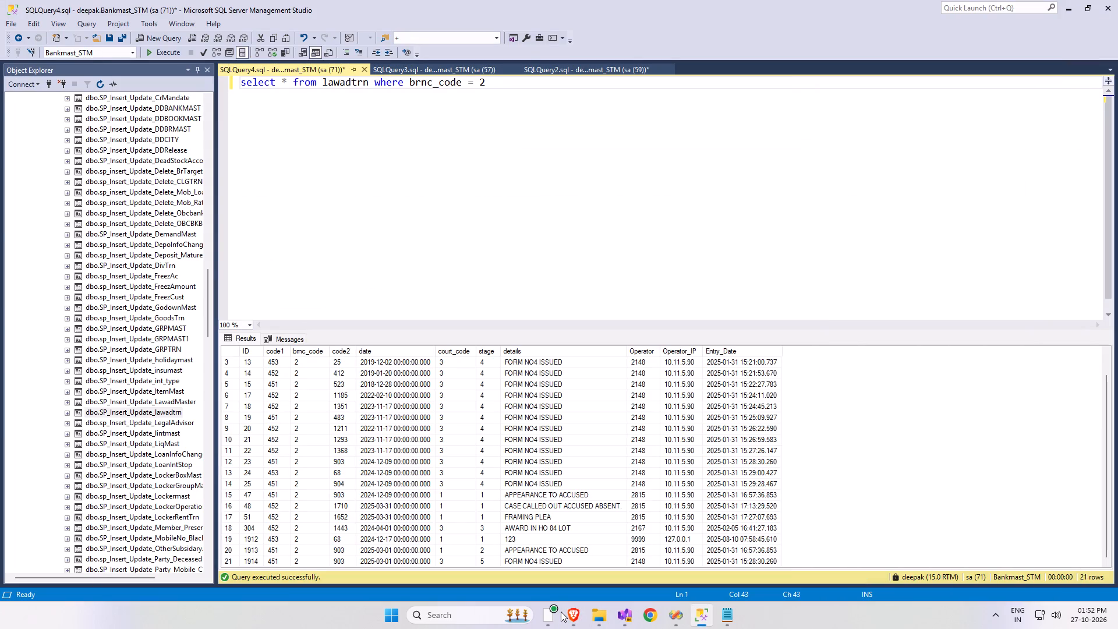
left_click(581, 613)
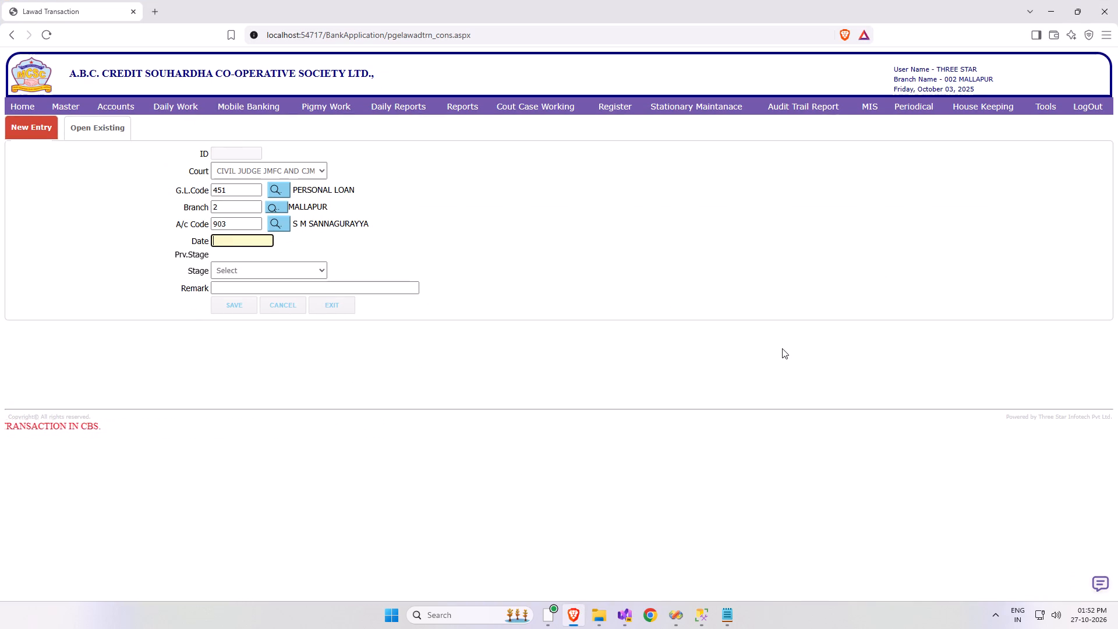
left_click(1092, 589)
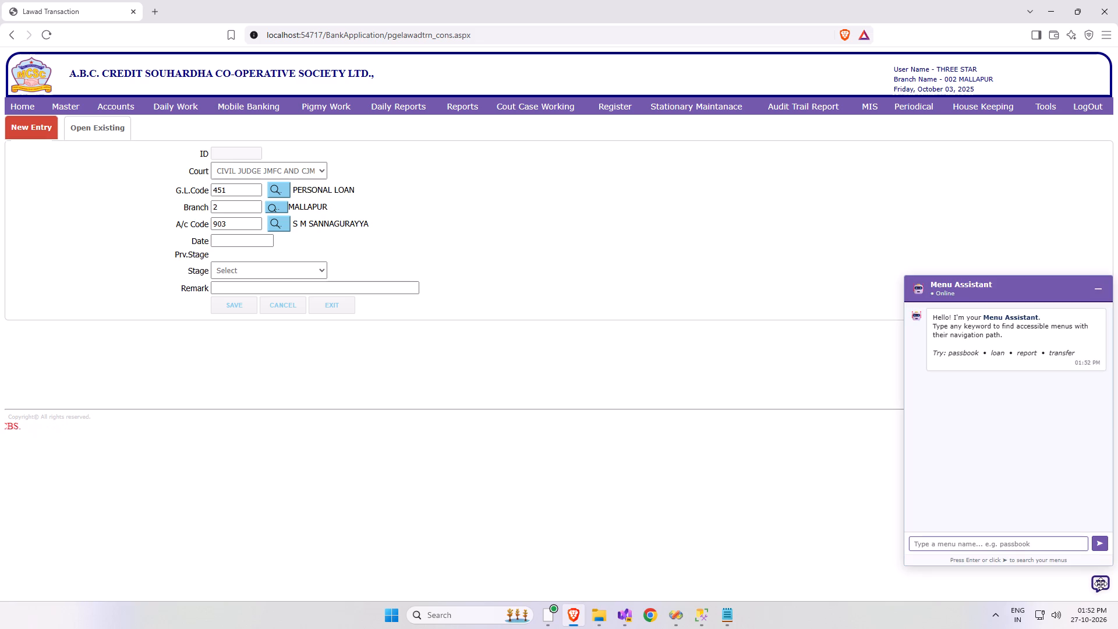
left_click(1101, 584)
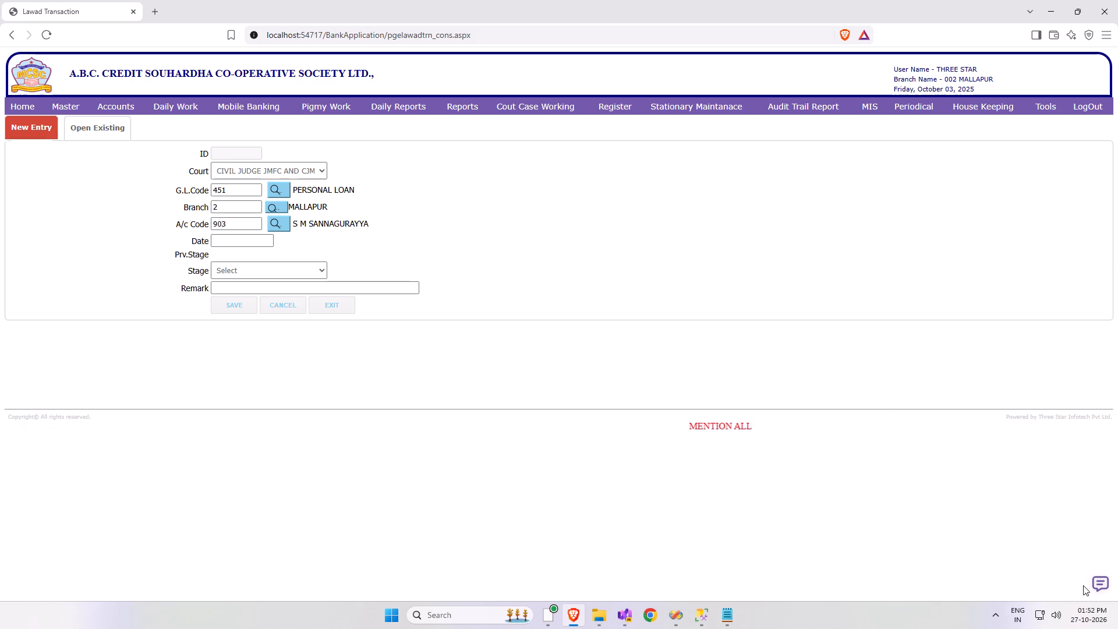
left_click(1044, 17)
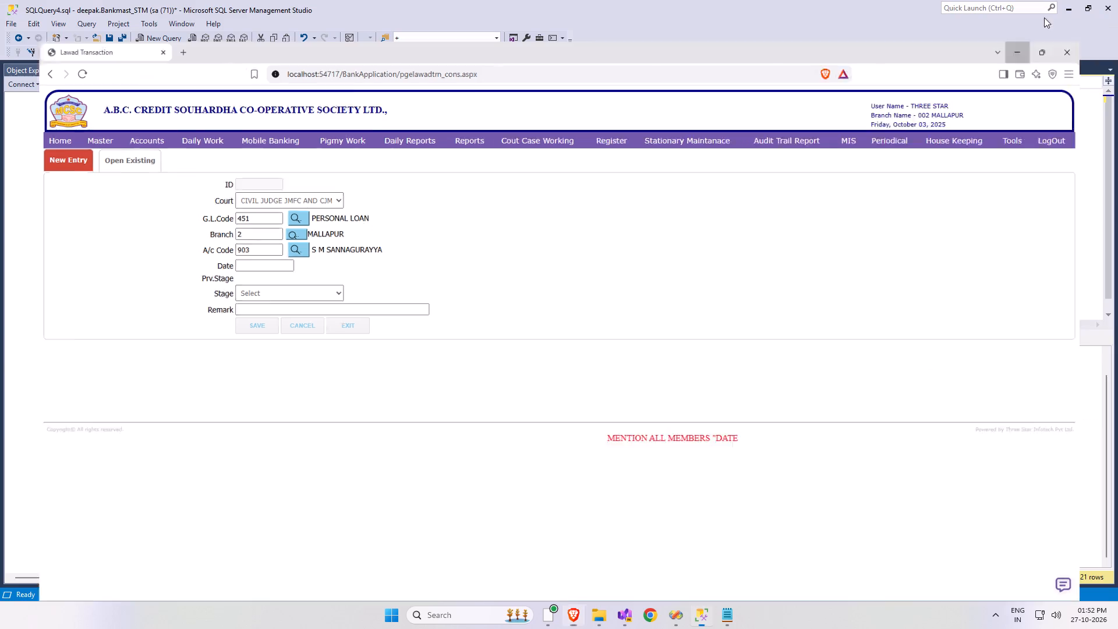
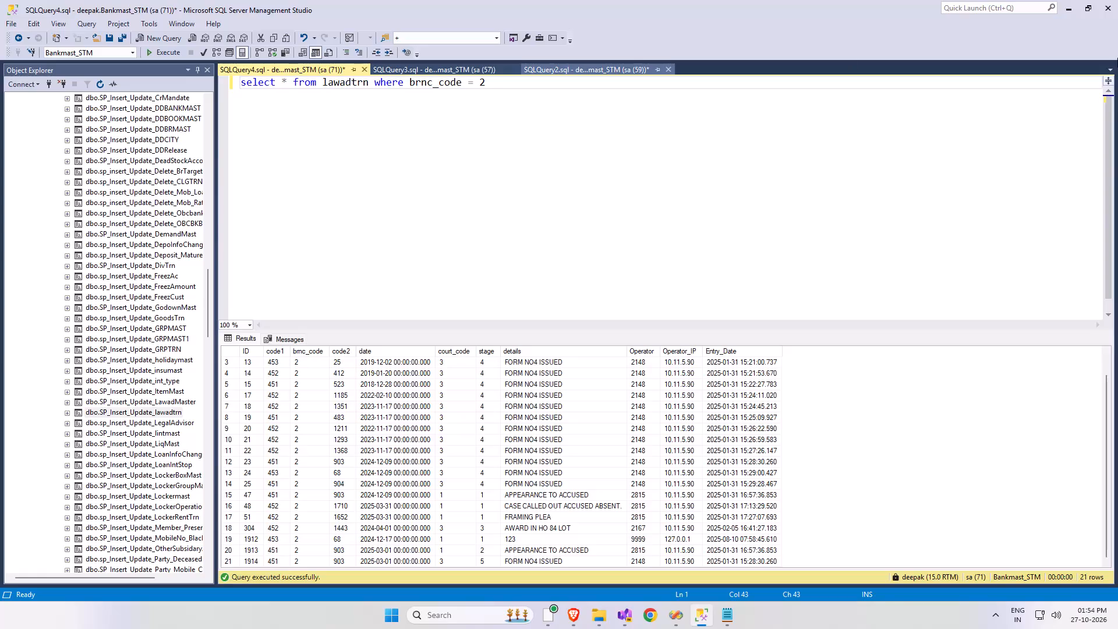
Add the condition code1 = 451 ahead of the brnc_code condition in the lawadtrn query, joined with and.
left_click(406, 87)
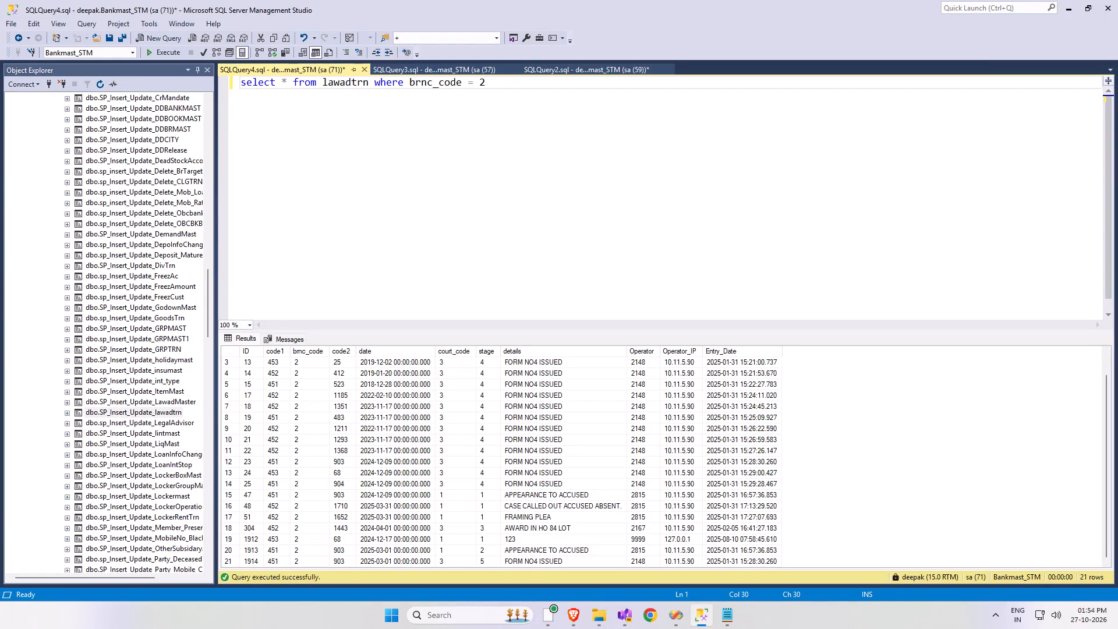
type("code")
type("1 =")
key("space")
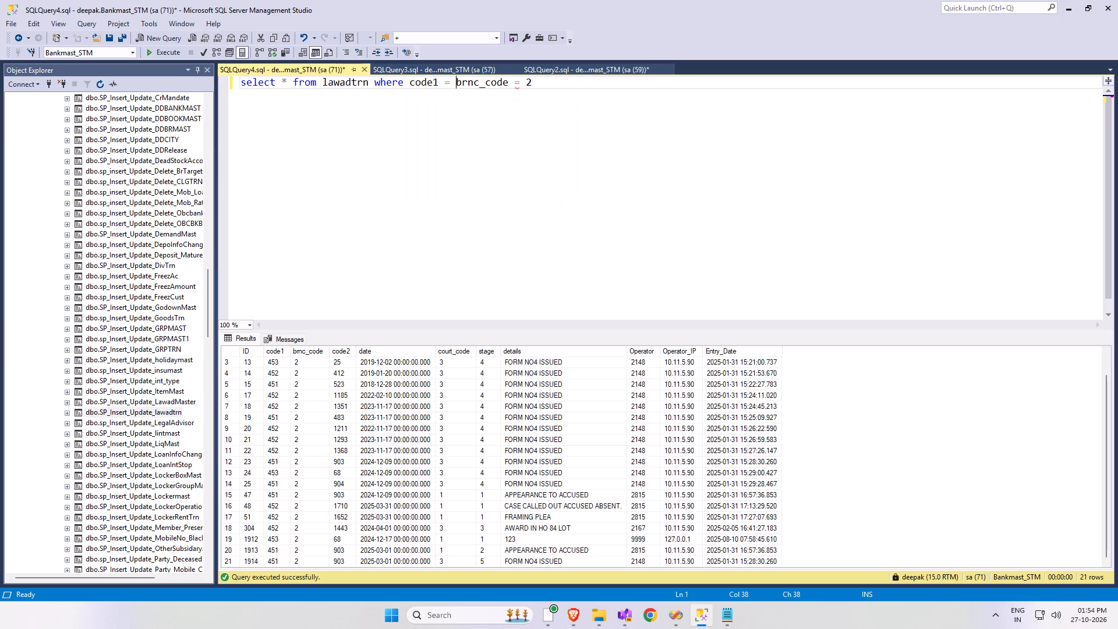
left_click(583, 619)
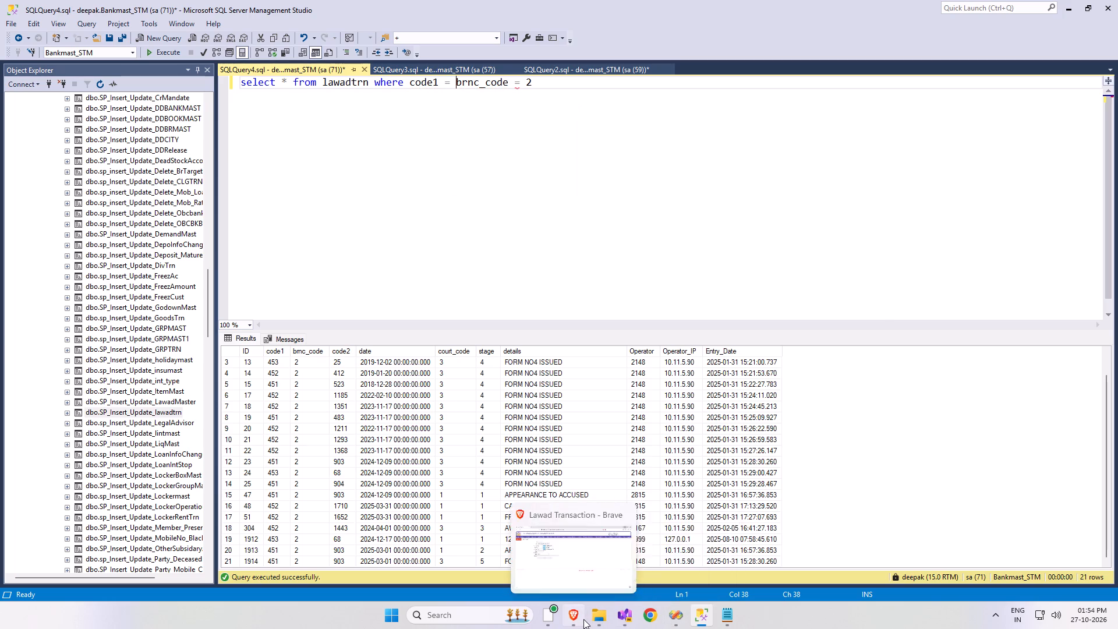
left_click(583, 619)
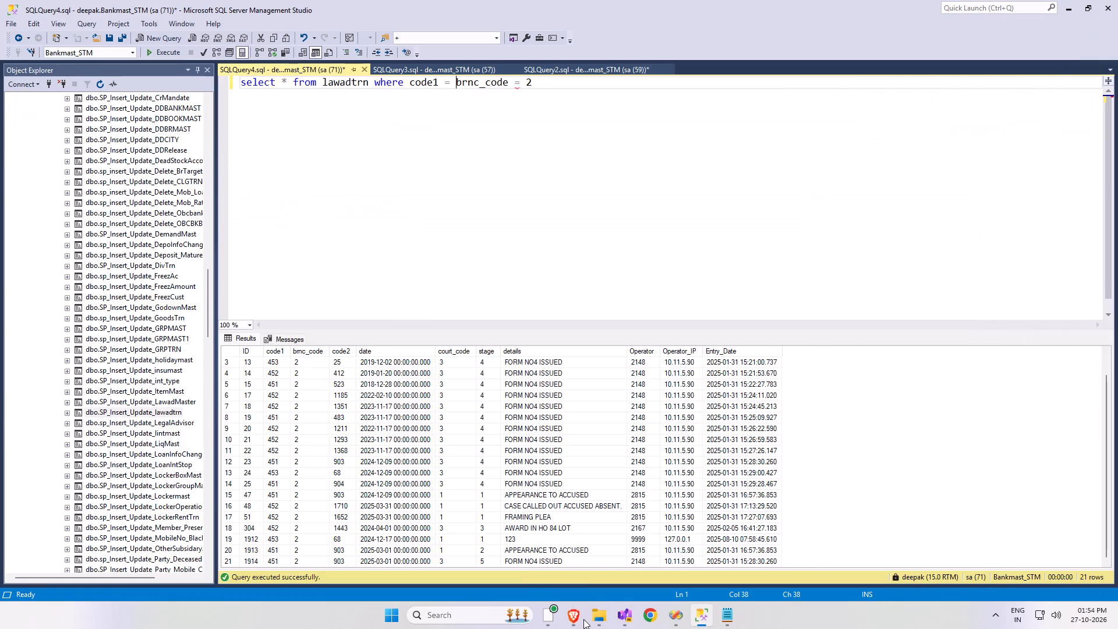
type("451")
key("space")
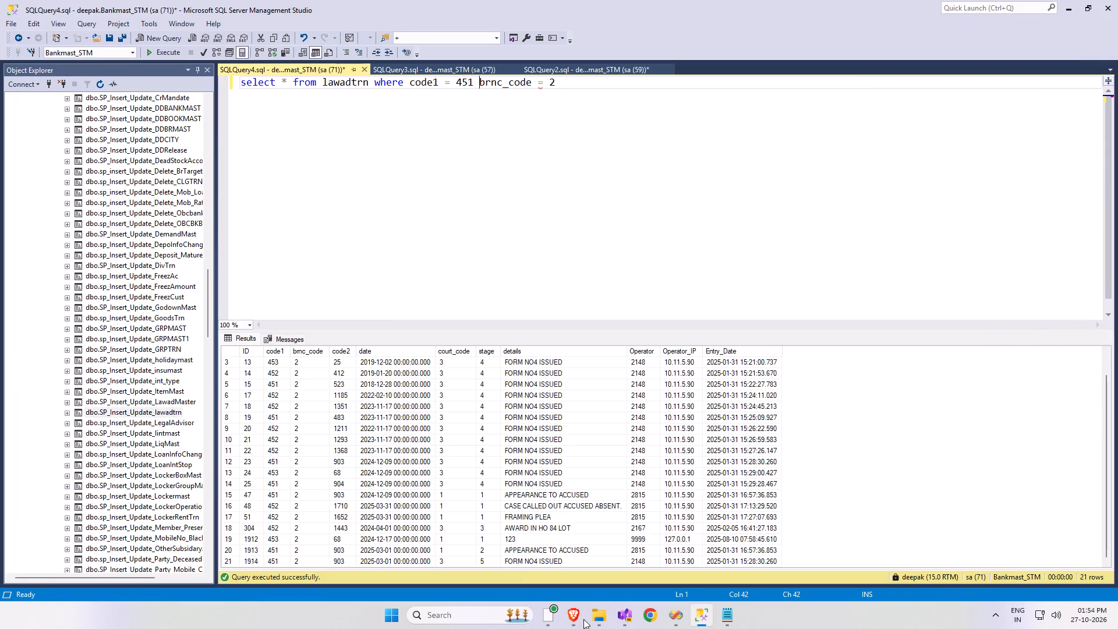
type("and")
key("space")
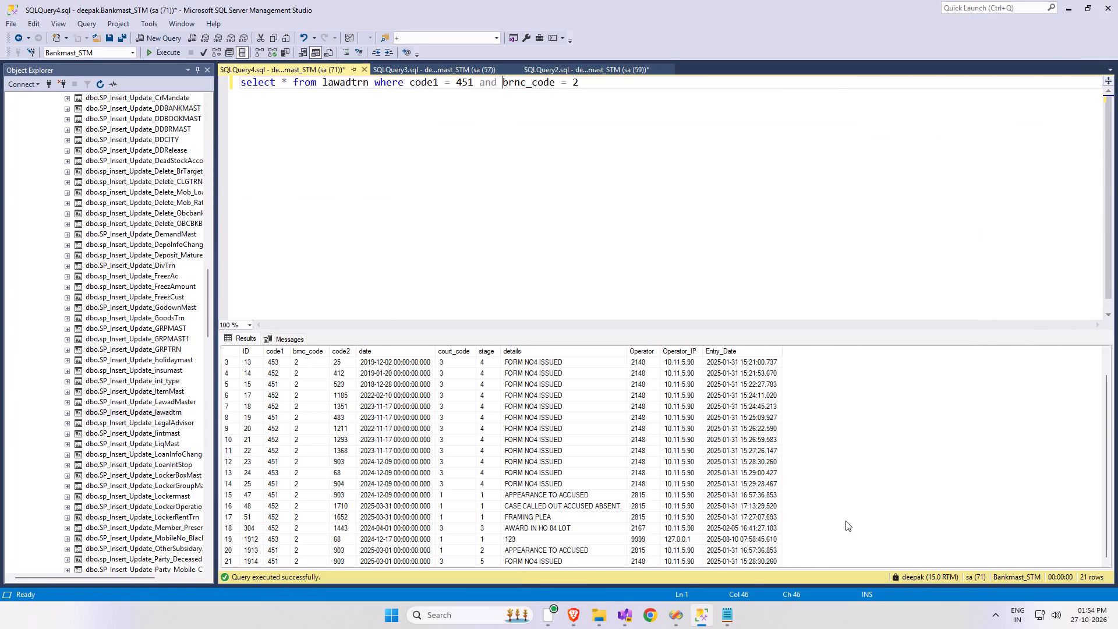
Append the condition code2 = 903 to the lawadtrn query with and, and run it.
left_click(600, 89)
key("space")
type("and code")
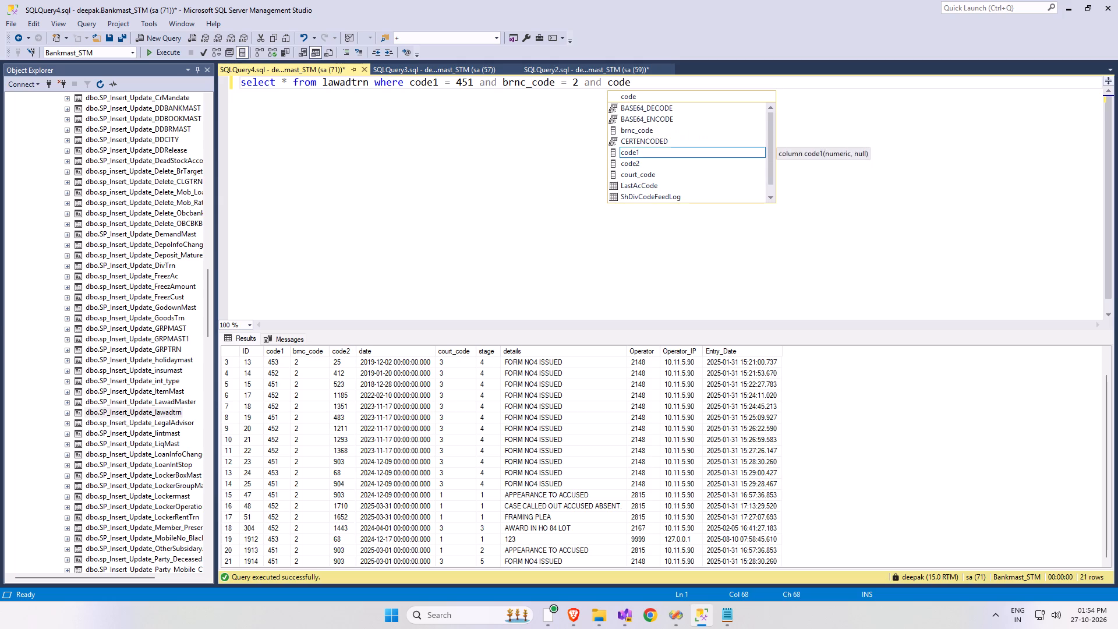
type("2 =")
key("space")
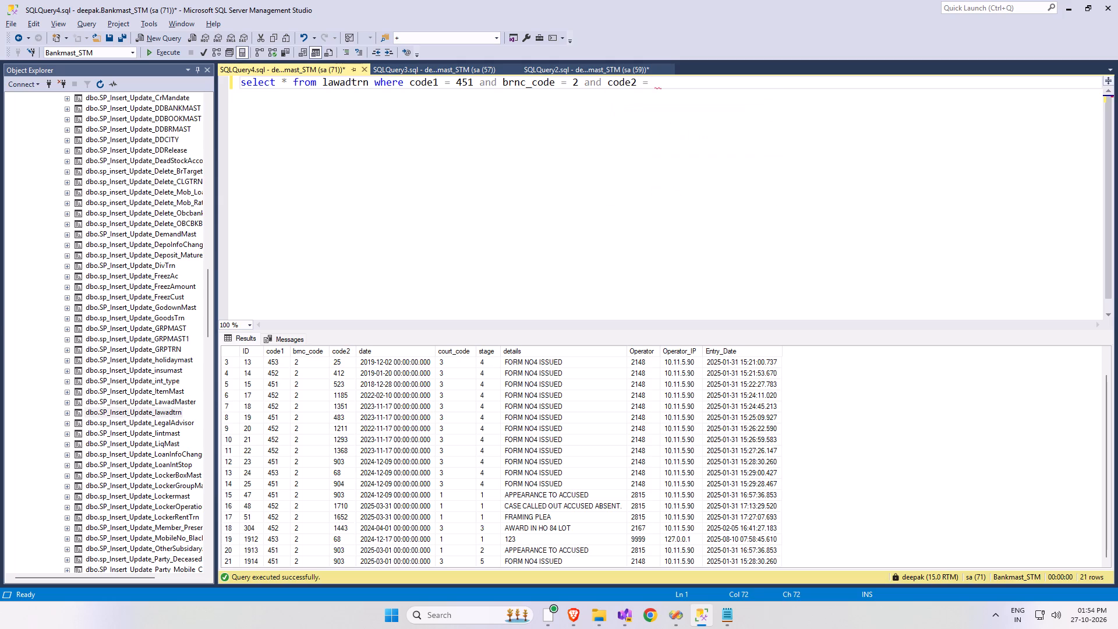
key("alt+Tab")
key("alt+Tab")
type("903")
key("F5")
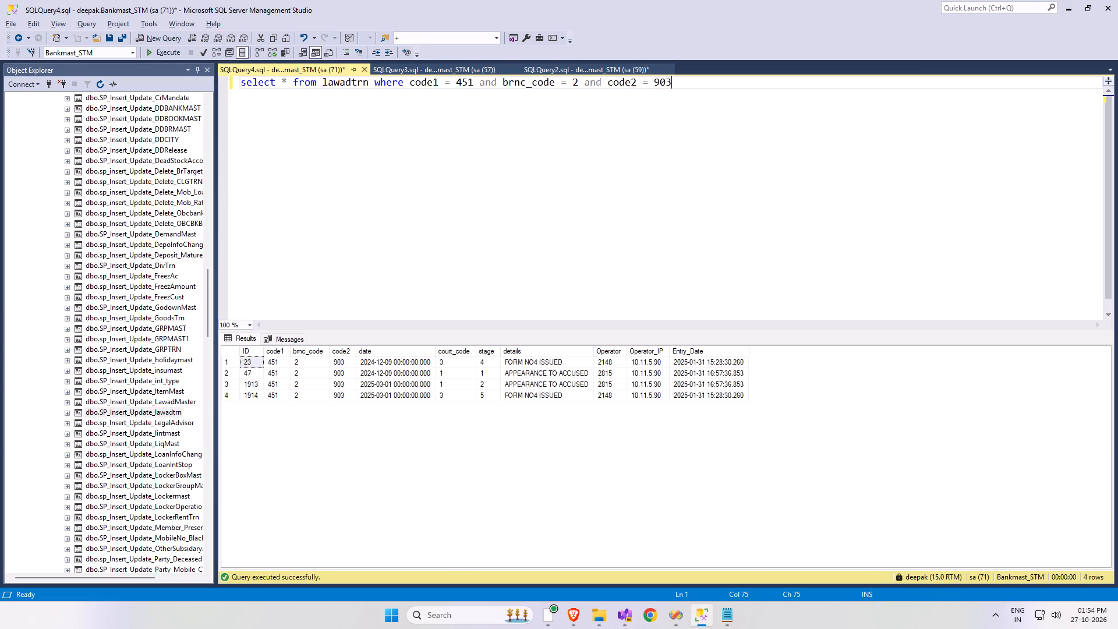
Narrow the lawadtrn query further with the condition court_code = 3 and run it.
key("space")
type("and")
key("space")
type("cou")
type("rt")
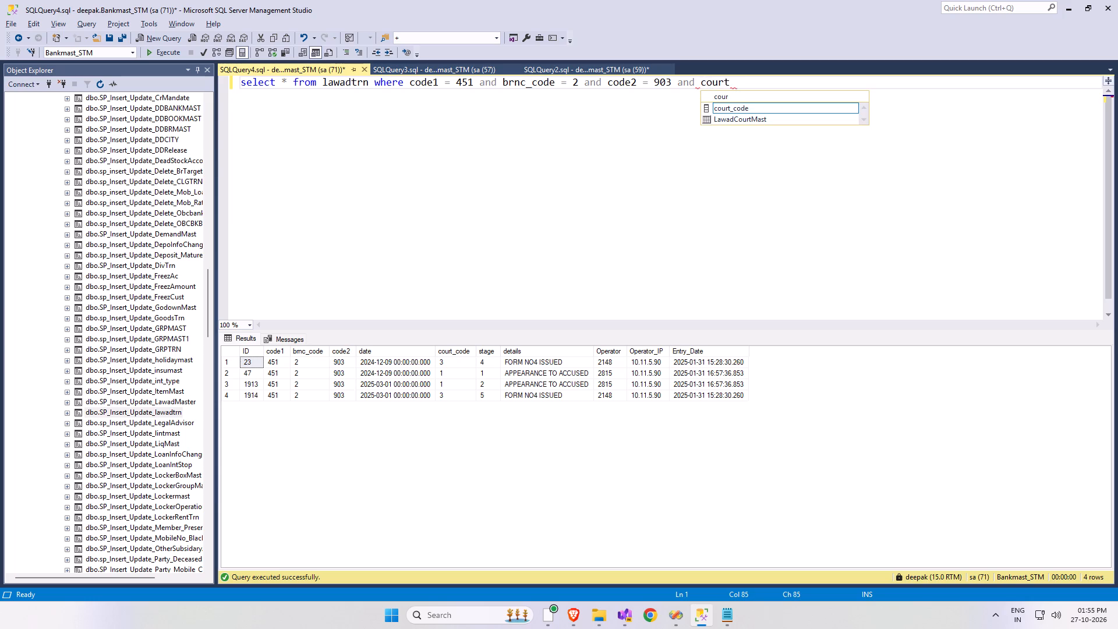
key("Tab")
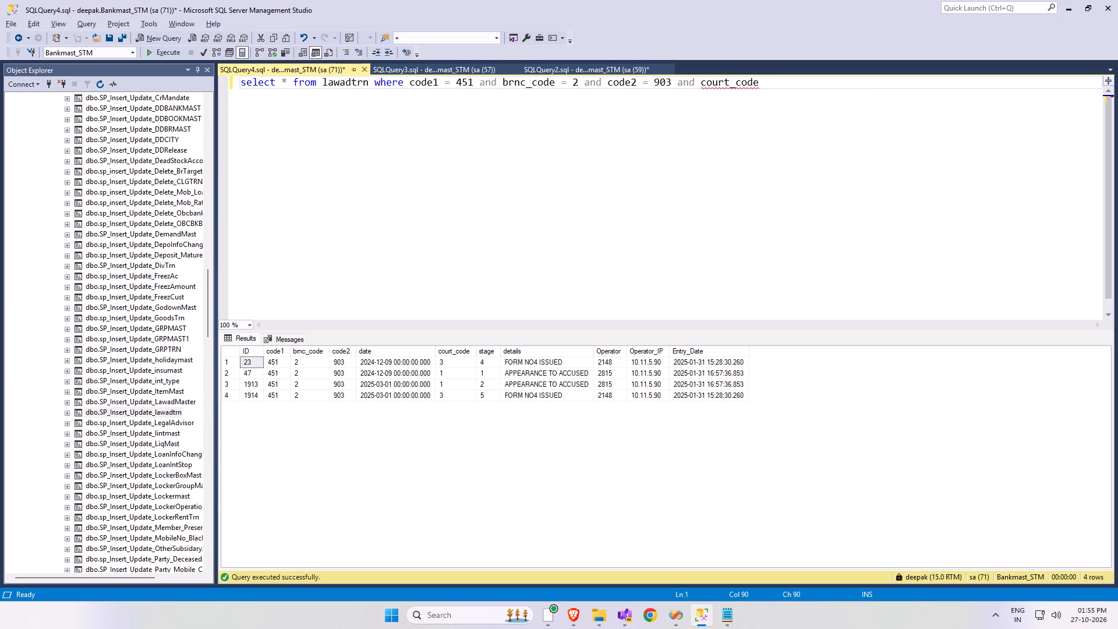
key("space")
type("= 3")
key("F5")
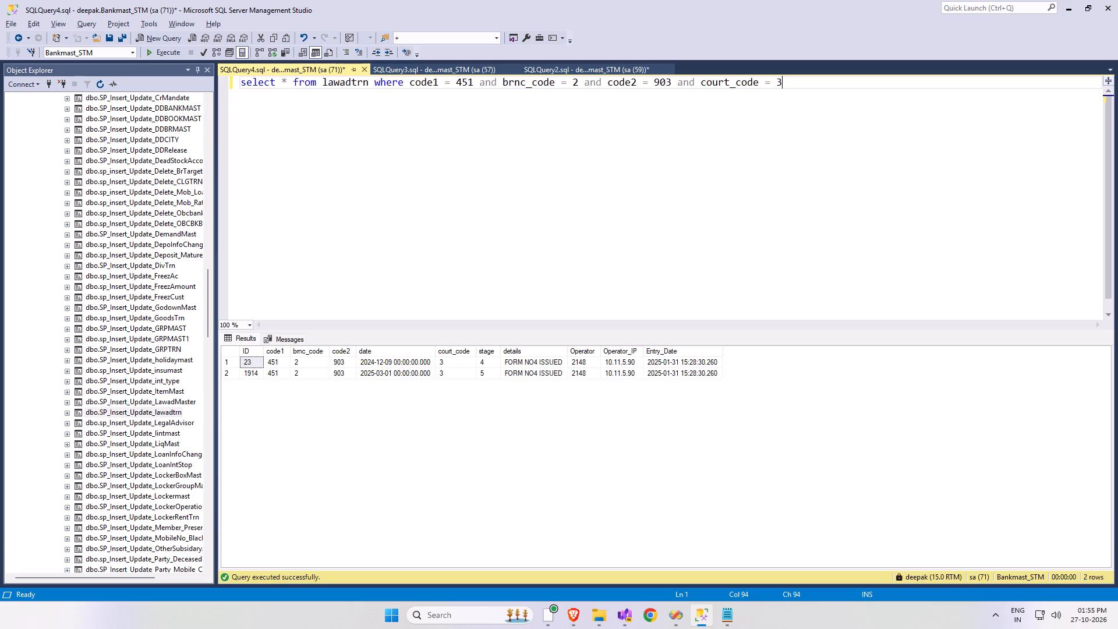
left_click(733, 612)
scroll(412, 425, "up", 5)
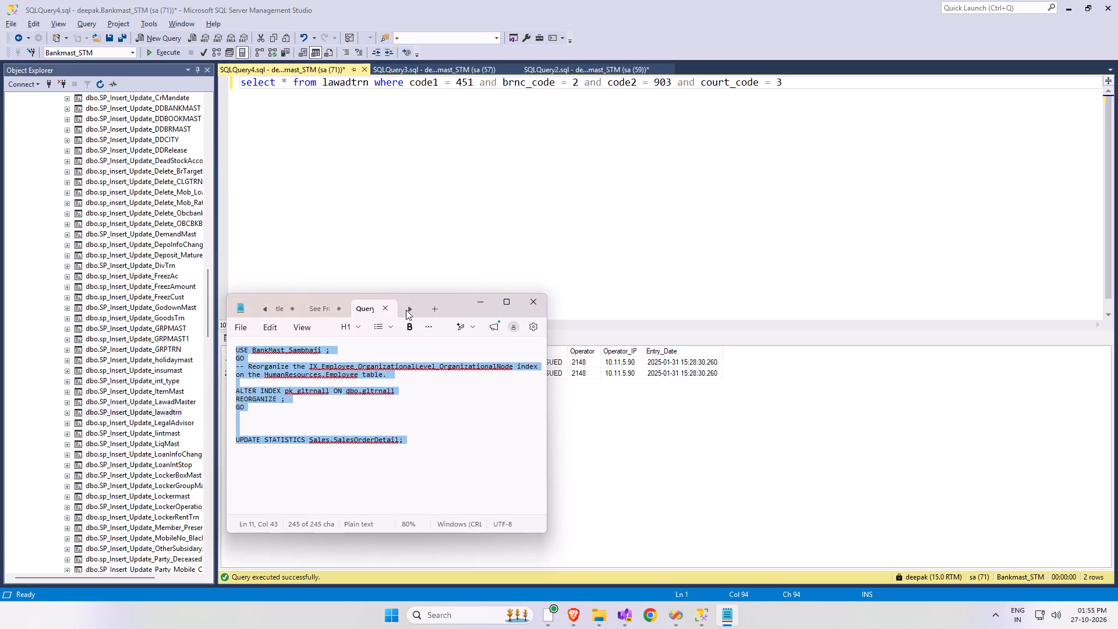
left_click(388, 308)
left_click(385, 303)
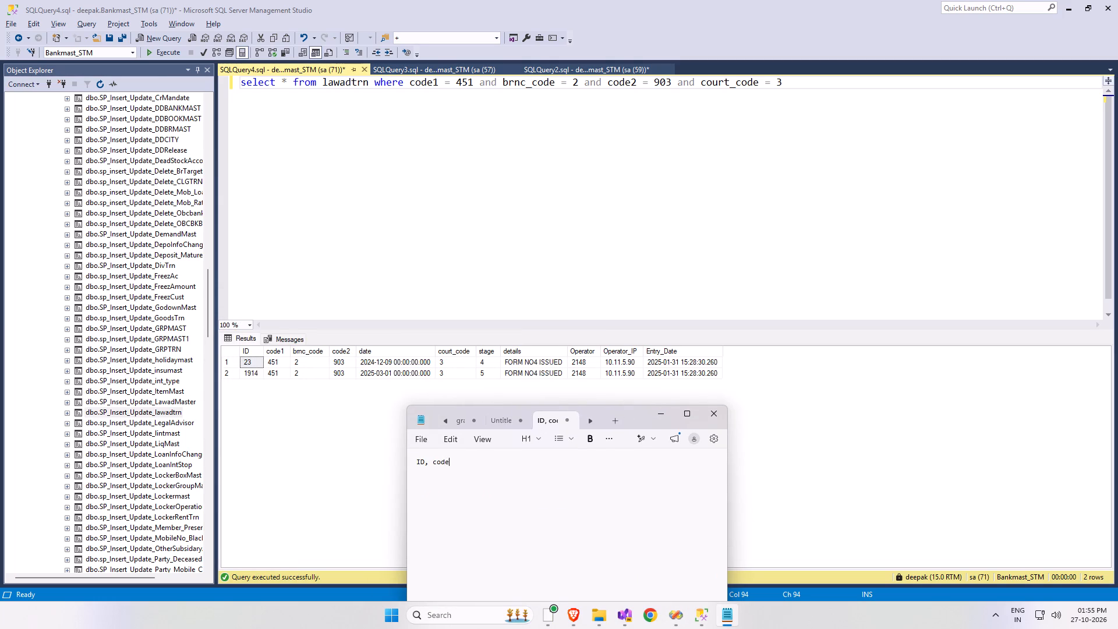
type("1, brnc")
type("_code, code2, date, court")
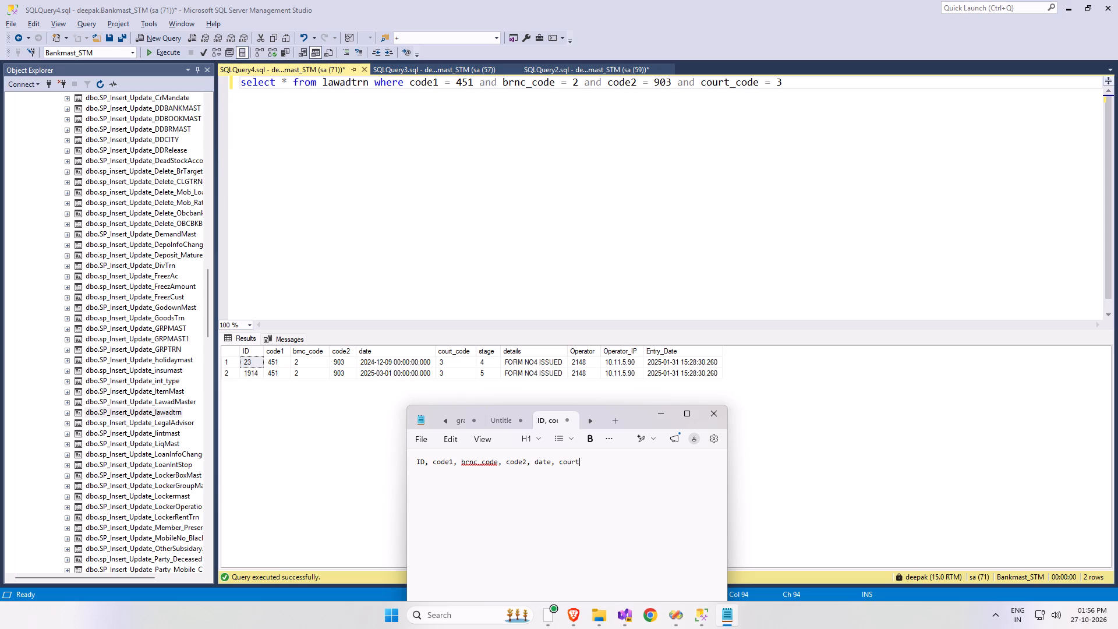
type("_code, stage")
type(", details")
key("Return")
Copy the complete lawadtrn query from SQL Server Management Studio and paste it on its own line above the column list in Notepad.
left_click_drag(802, 86, 111, 75)
key("ctrl+c")
key("ctrl+c")
left_click(724, 618)
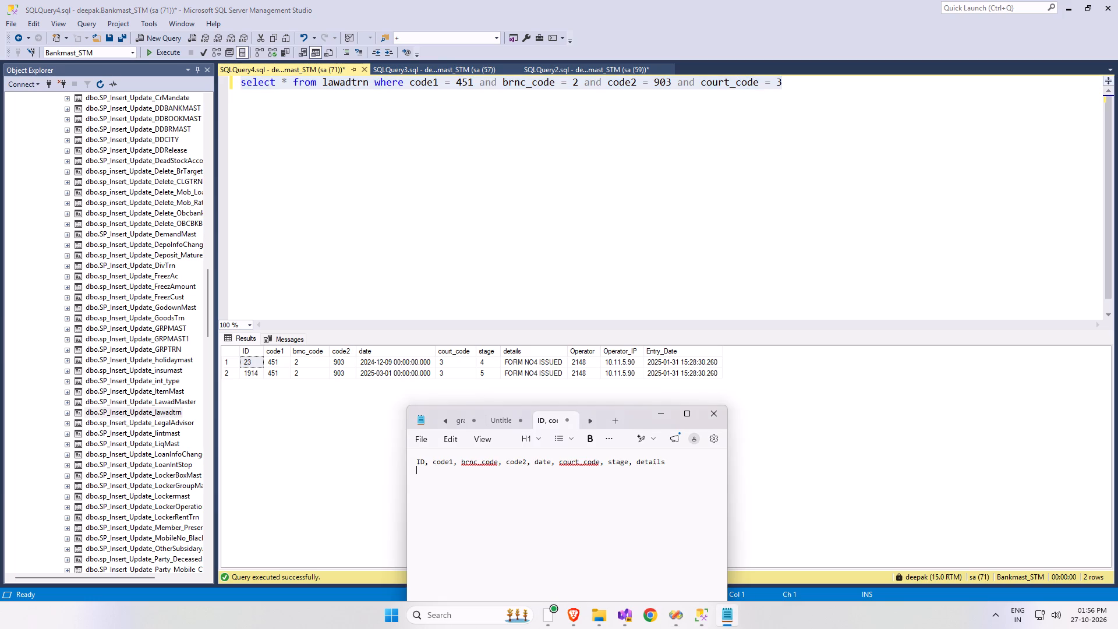
left_click(418, 458)
key("Return")
left_click(418, 458)
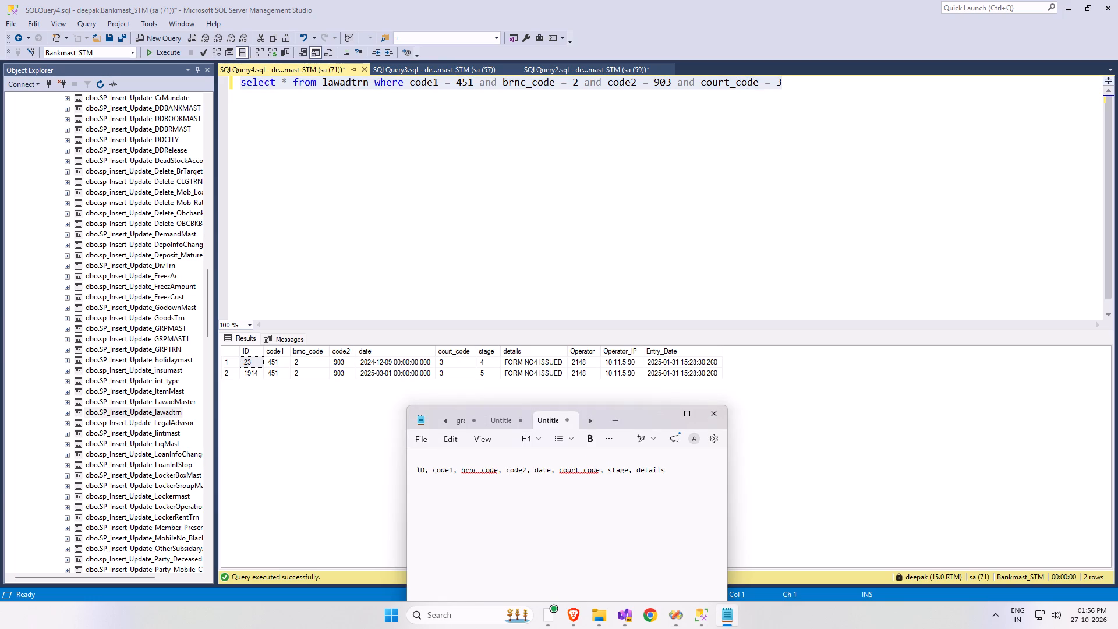
key("ctrl+v")
key("Return")
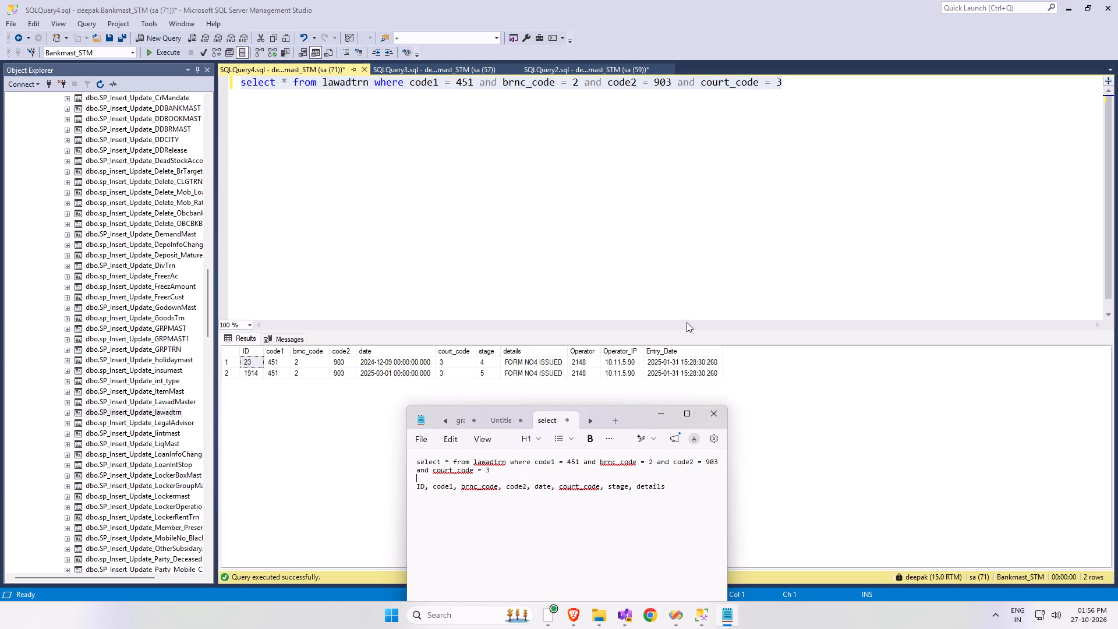